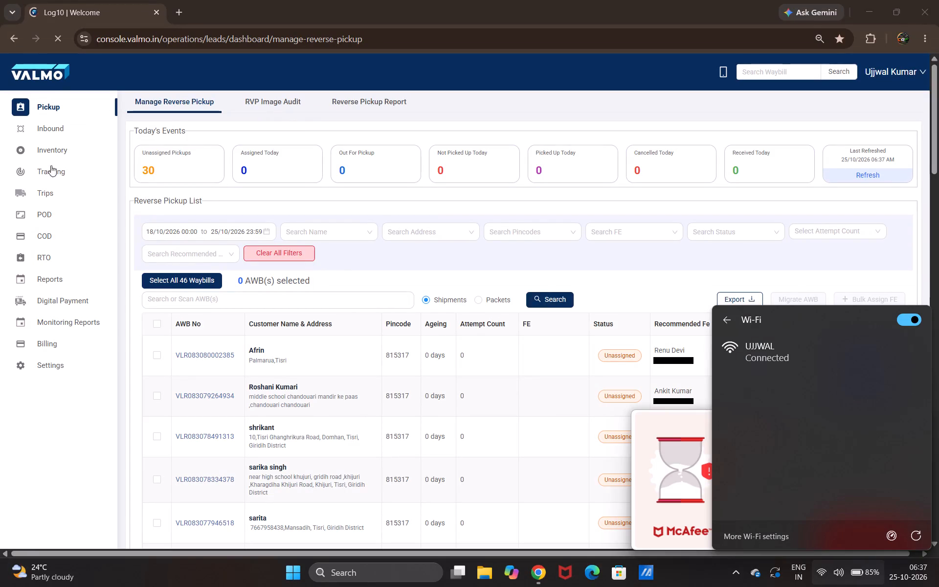
Load the Inventory waybill count and waybill list, dismissing the McAfee alert along the way.
click(52, 150)
click(269, 192)
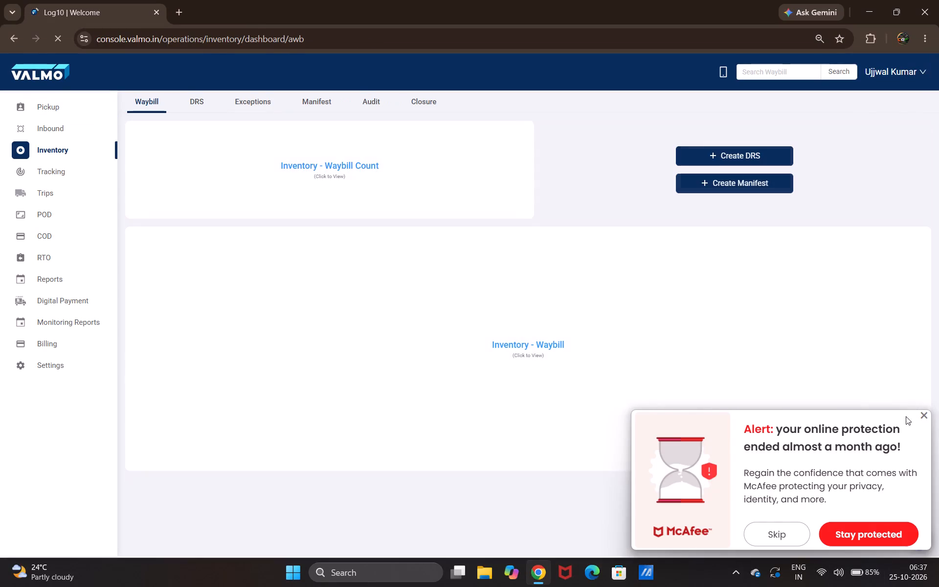
click(924, 418)
click(331, 178)
click(463, 294)
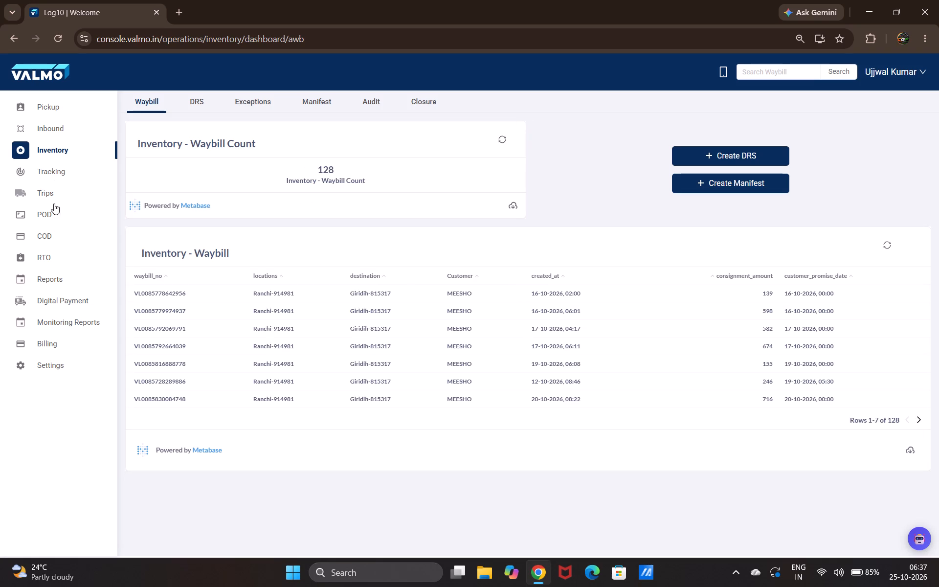
Open the RTO Upload page with the RTO Bulk Booking form.
click(38, 254)
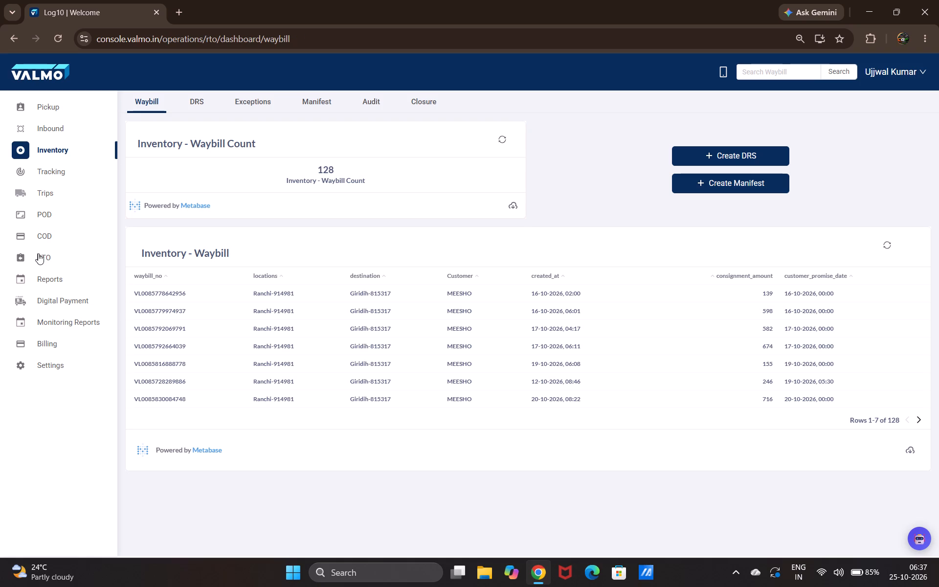
click(352, 104)
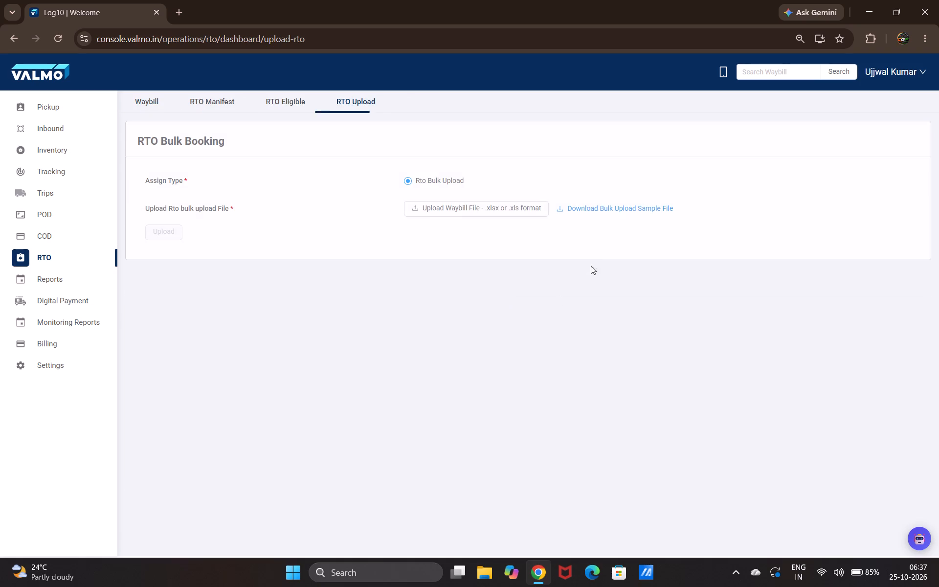
Download the bulk upload sample file for RTO bulk booking.
click(599, 208)
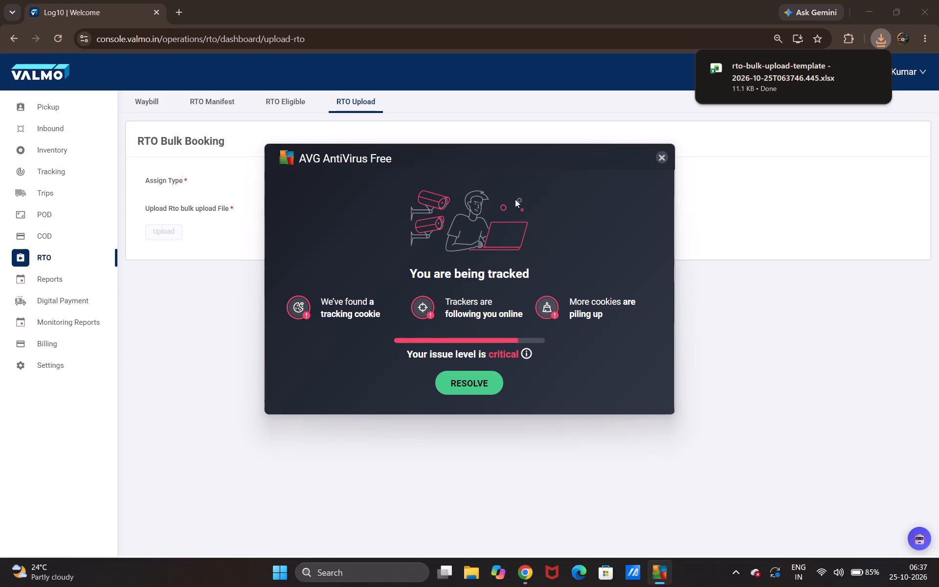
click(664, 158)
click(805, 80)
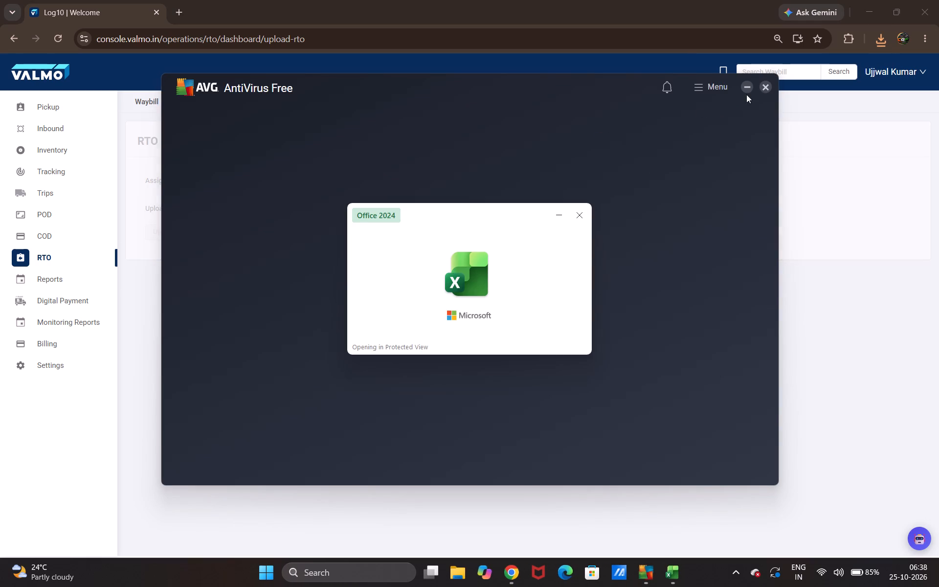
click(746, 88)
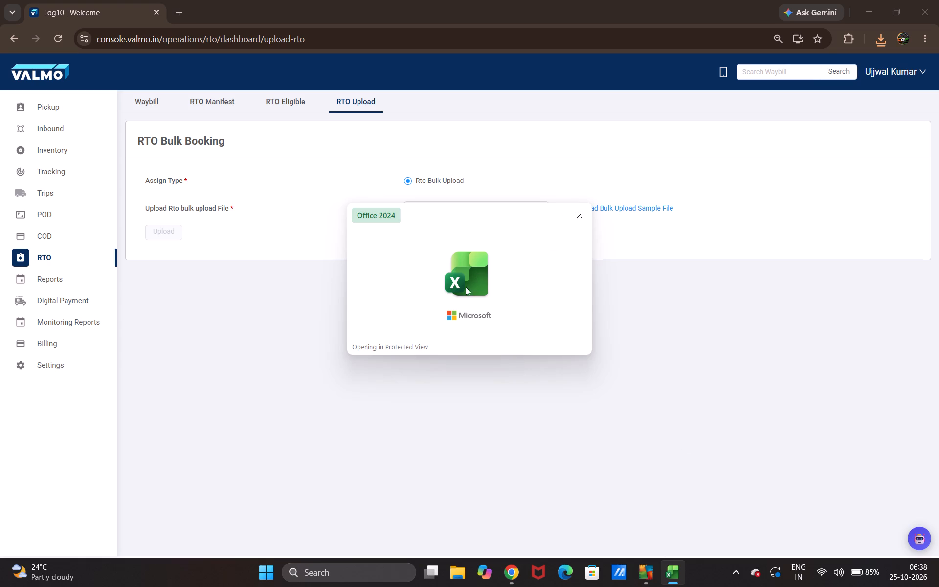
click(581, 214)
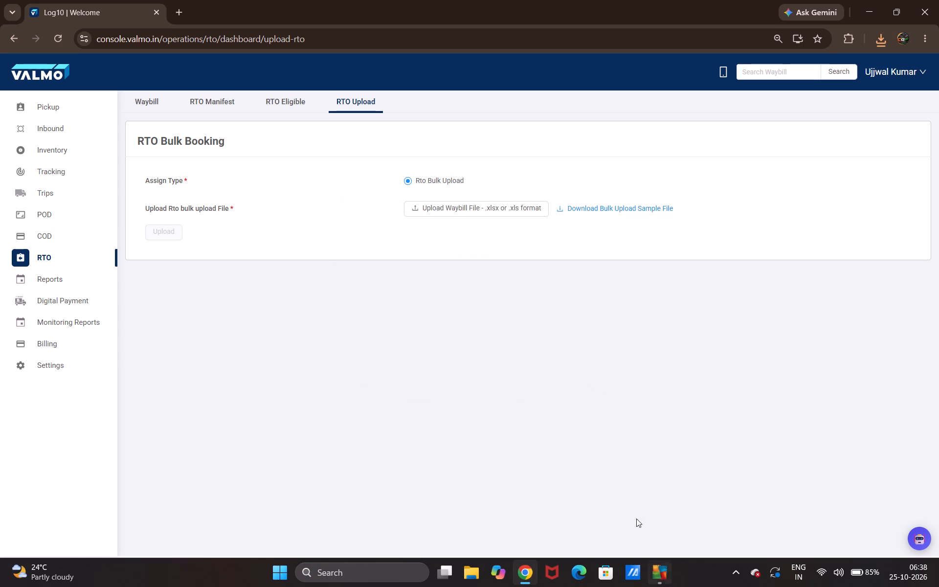
Download the RTO bulk upload sample file once more.
click(612, 207)
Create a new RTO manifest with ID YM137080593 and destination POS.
click(211, 92)
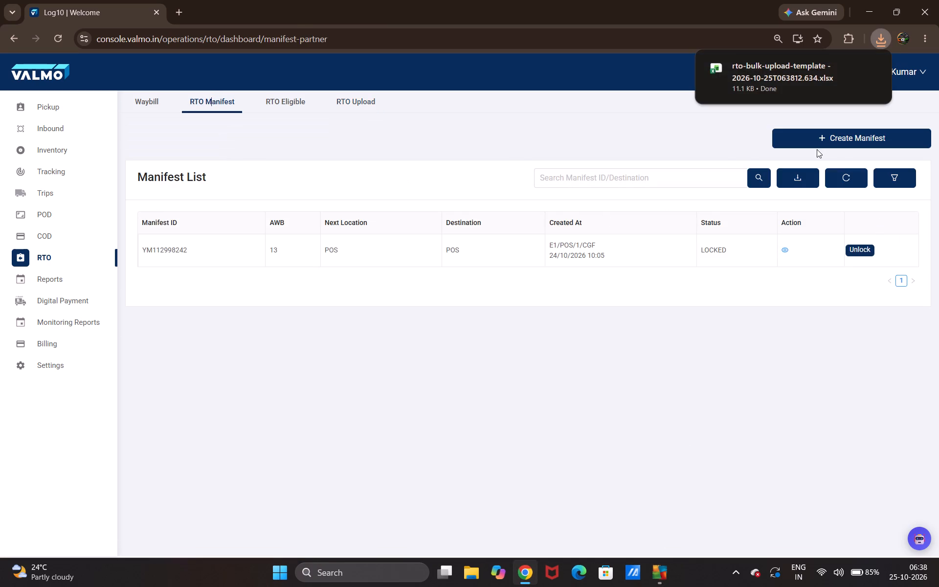
click(832, 136)
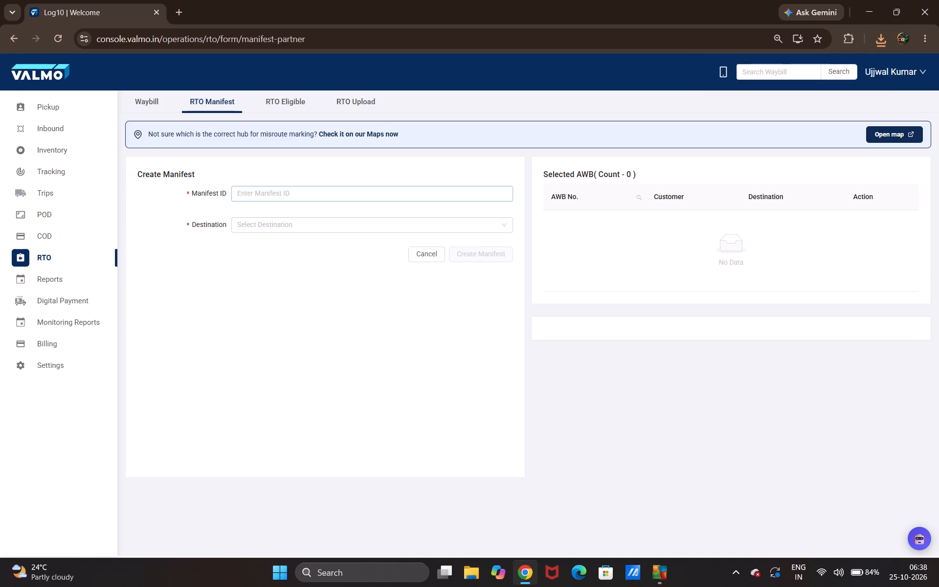
click(285, 189)
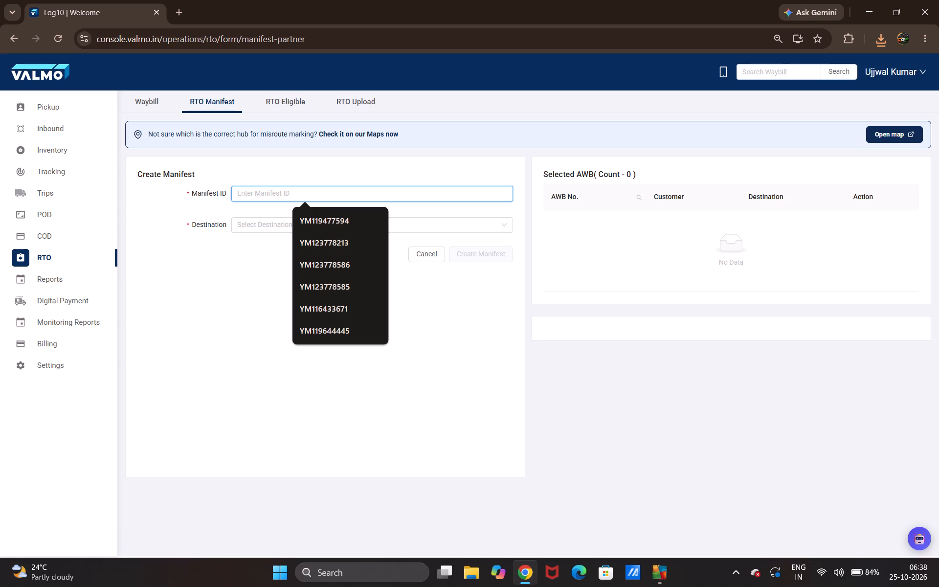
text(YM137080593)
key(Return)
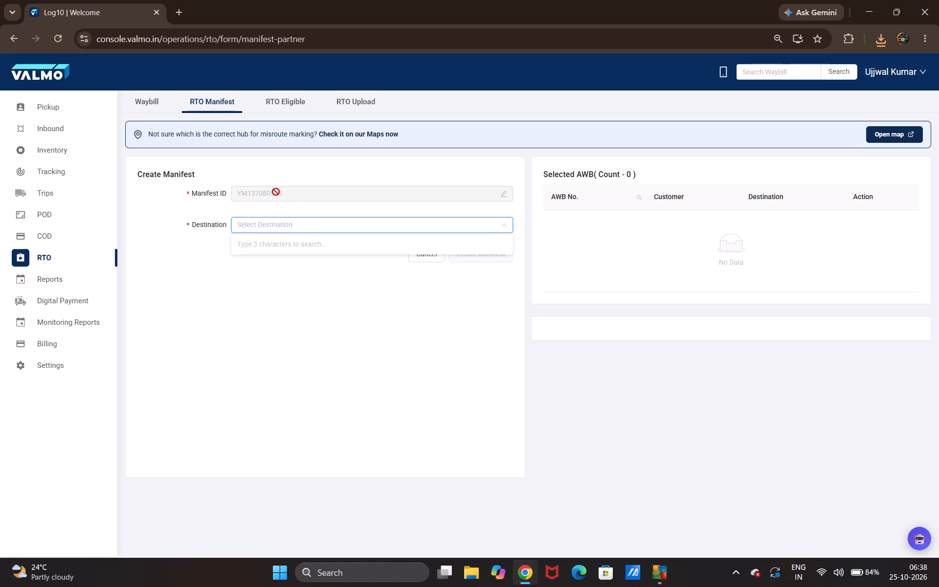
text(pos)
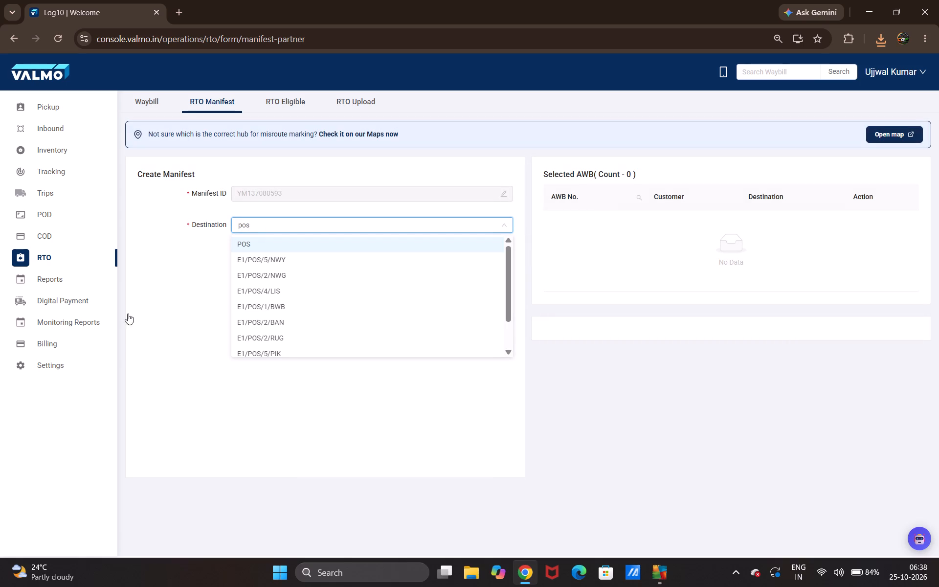
click(246, 240)
click(475, 252)
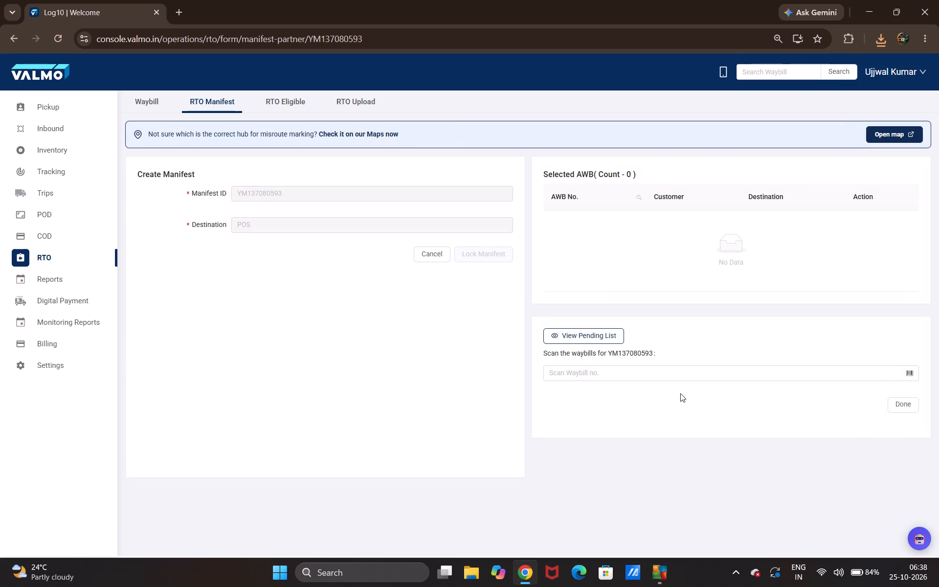
click(652, 375)
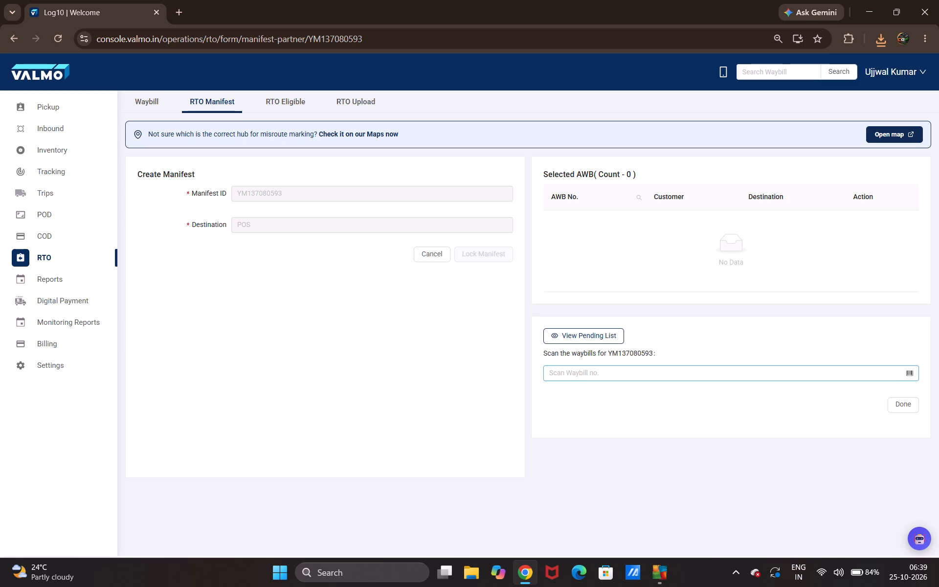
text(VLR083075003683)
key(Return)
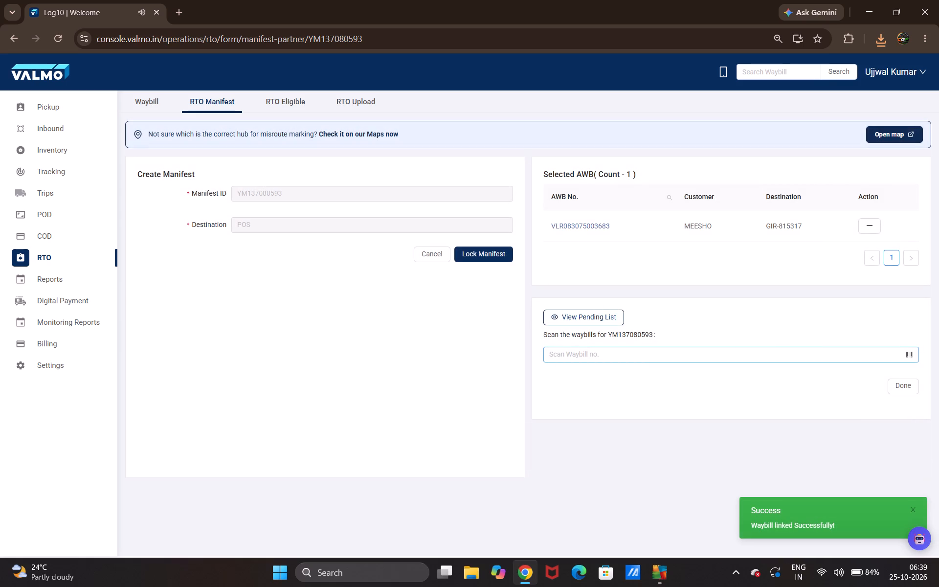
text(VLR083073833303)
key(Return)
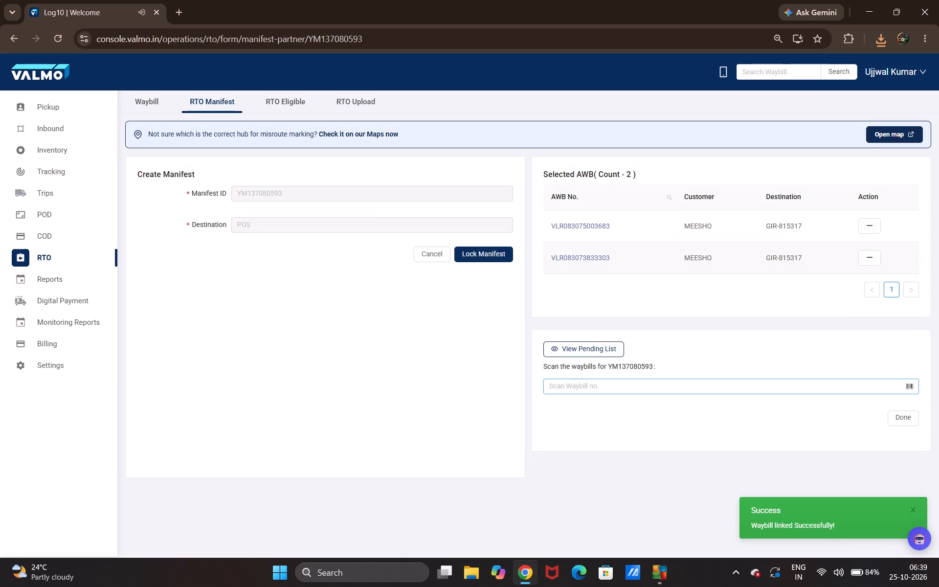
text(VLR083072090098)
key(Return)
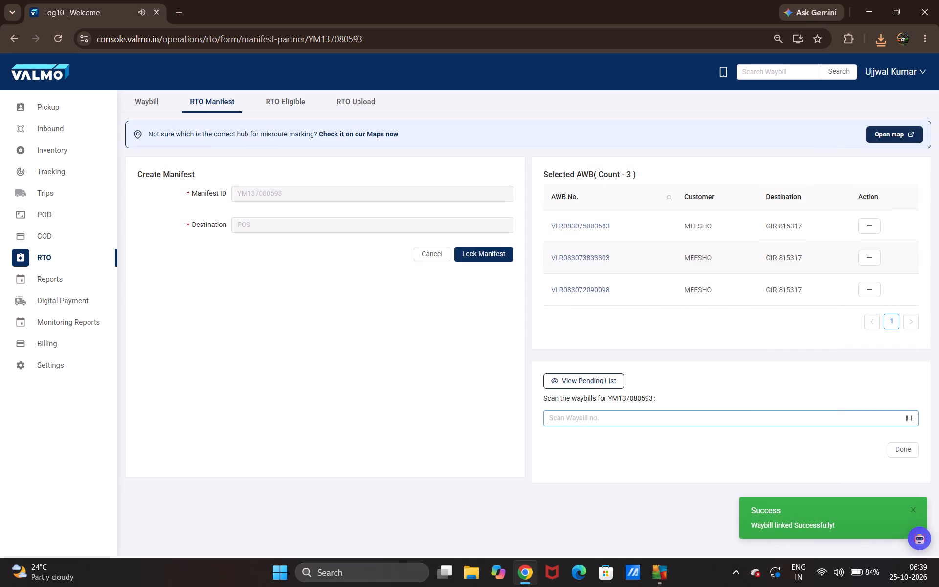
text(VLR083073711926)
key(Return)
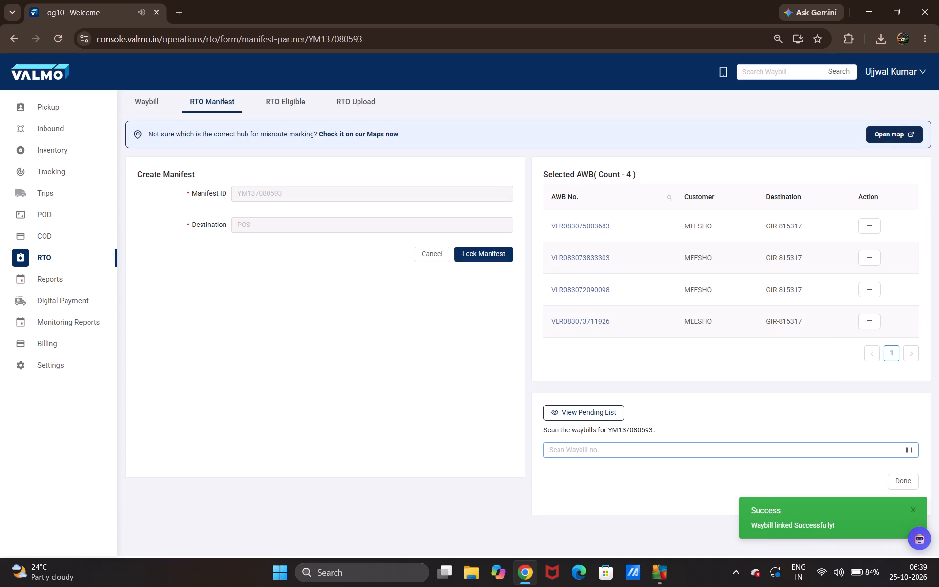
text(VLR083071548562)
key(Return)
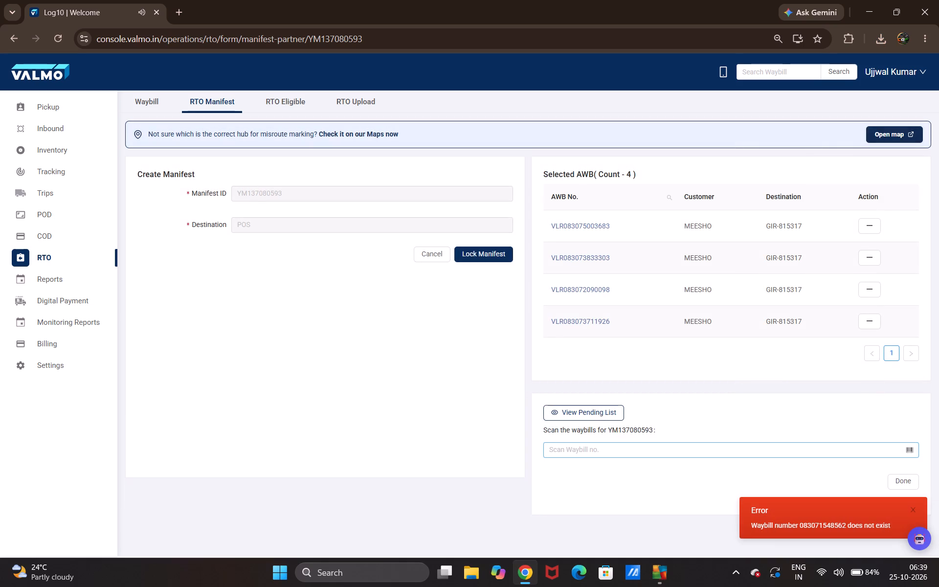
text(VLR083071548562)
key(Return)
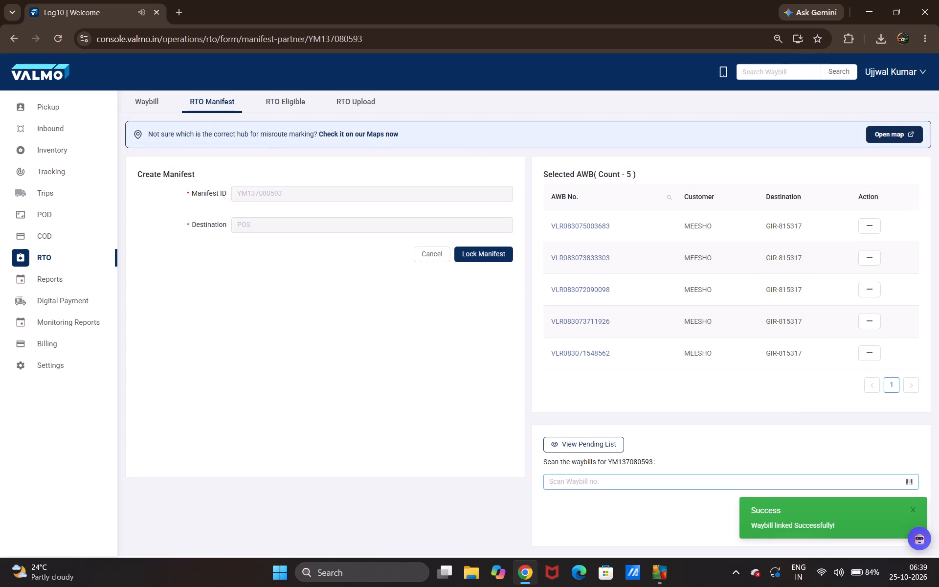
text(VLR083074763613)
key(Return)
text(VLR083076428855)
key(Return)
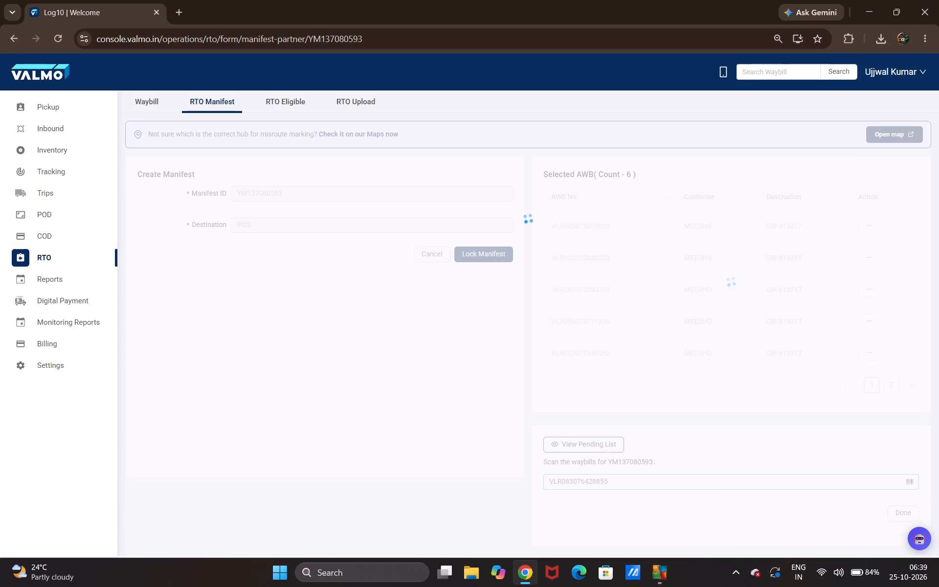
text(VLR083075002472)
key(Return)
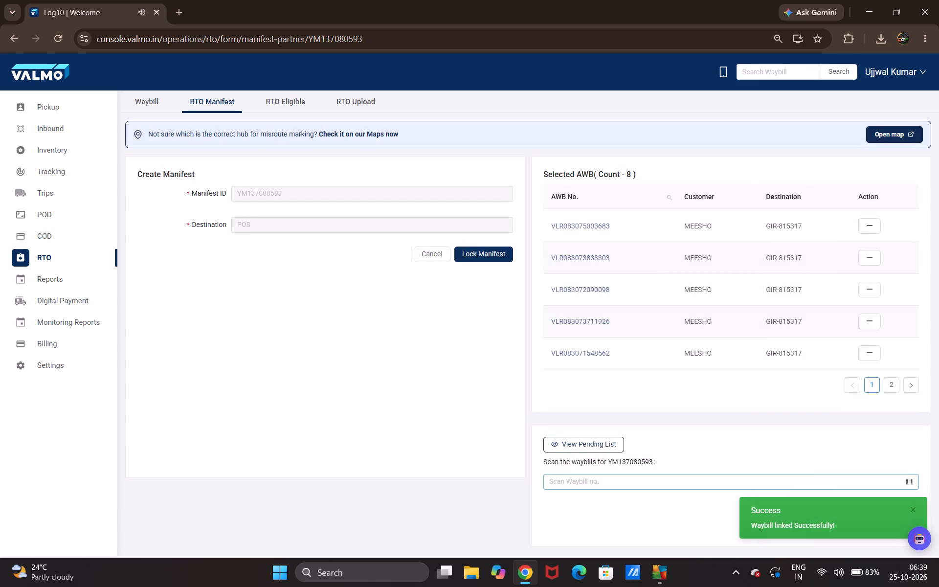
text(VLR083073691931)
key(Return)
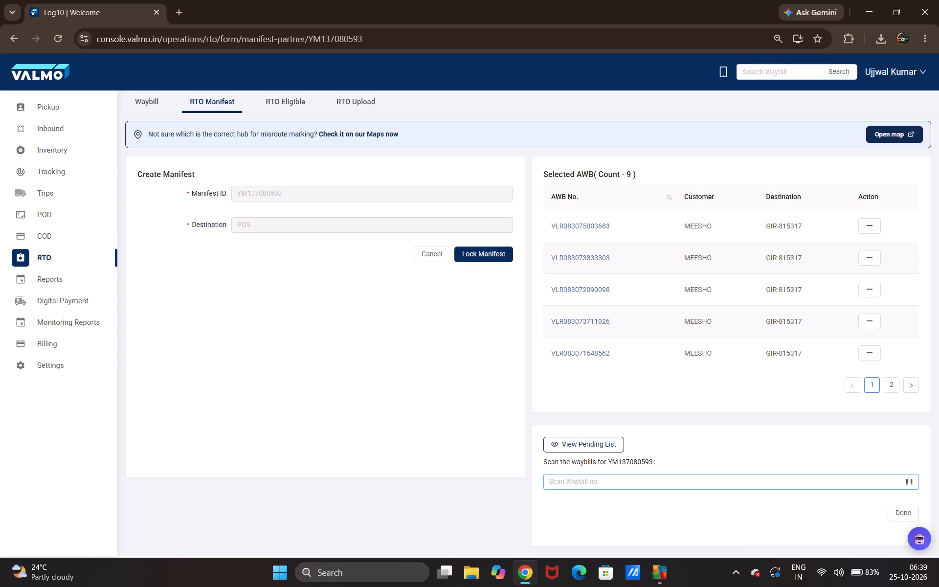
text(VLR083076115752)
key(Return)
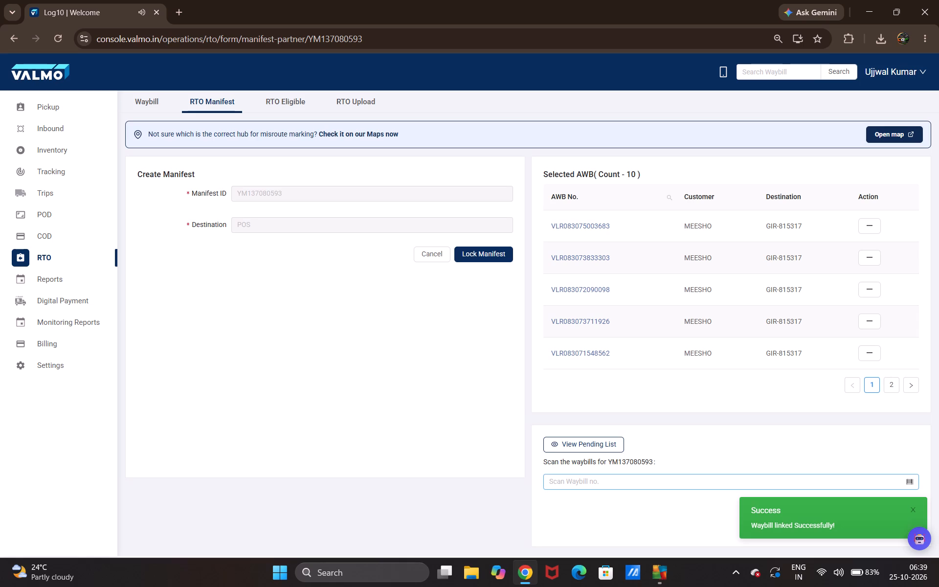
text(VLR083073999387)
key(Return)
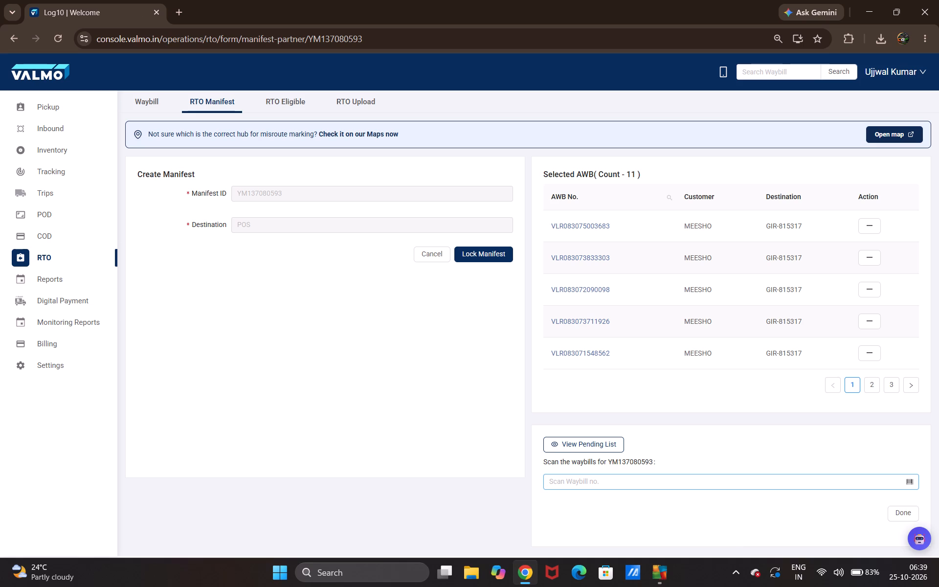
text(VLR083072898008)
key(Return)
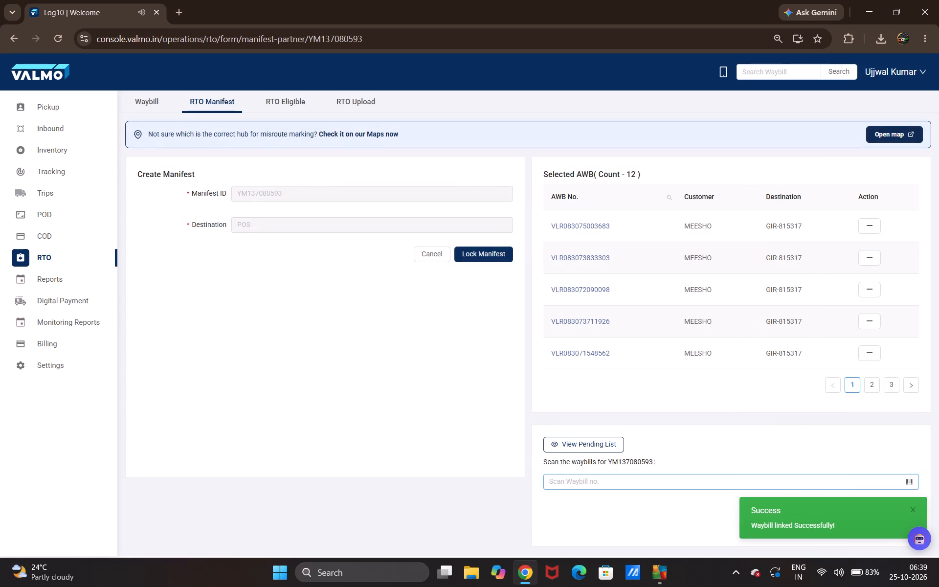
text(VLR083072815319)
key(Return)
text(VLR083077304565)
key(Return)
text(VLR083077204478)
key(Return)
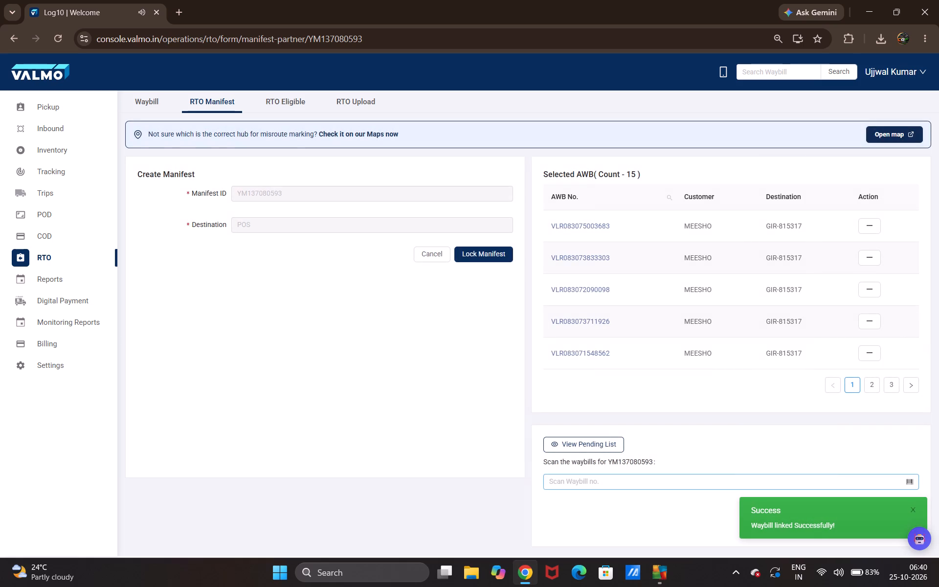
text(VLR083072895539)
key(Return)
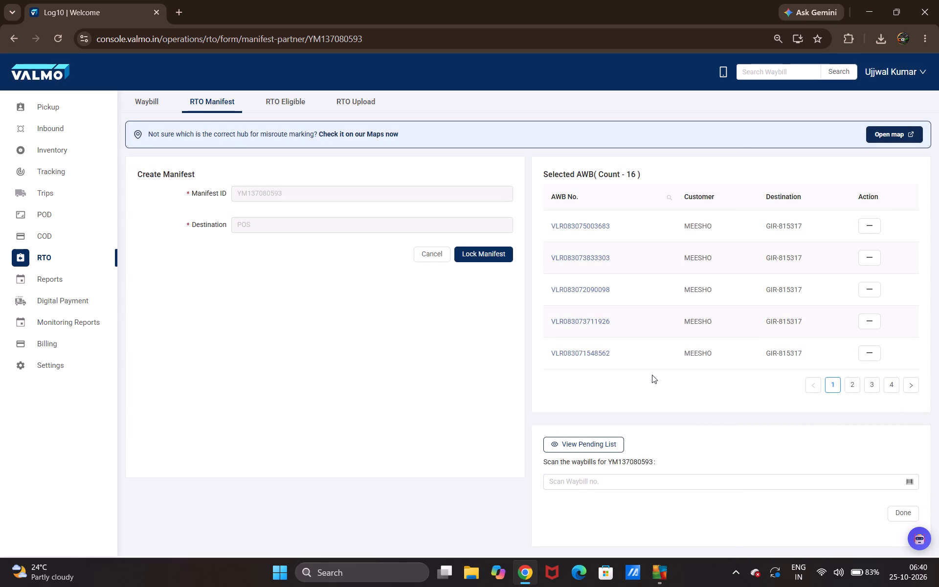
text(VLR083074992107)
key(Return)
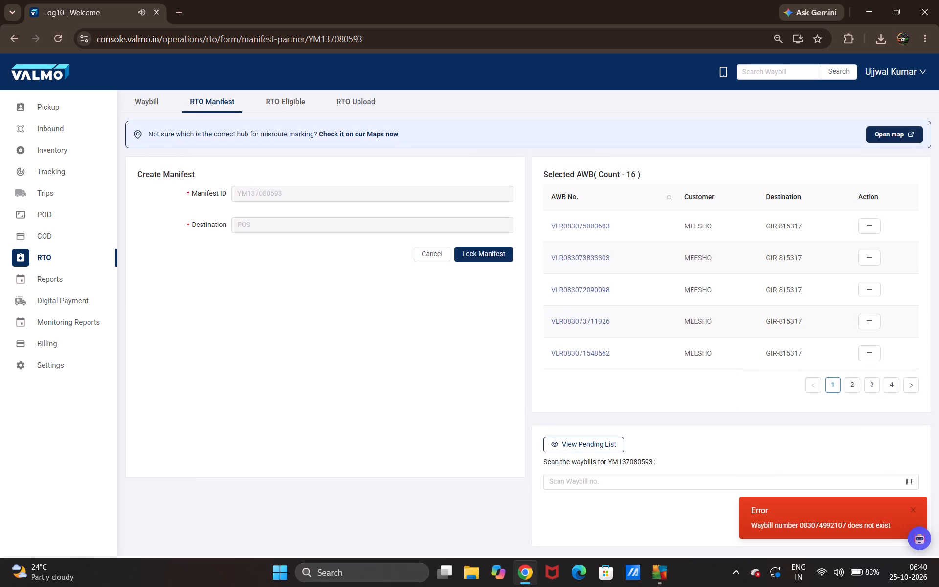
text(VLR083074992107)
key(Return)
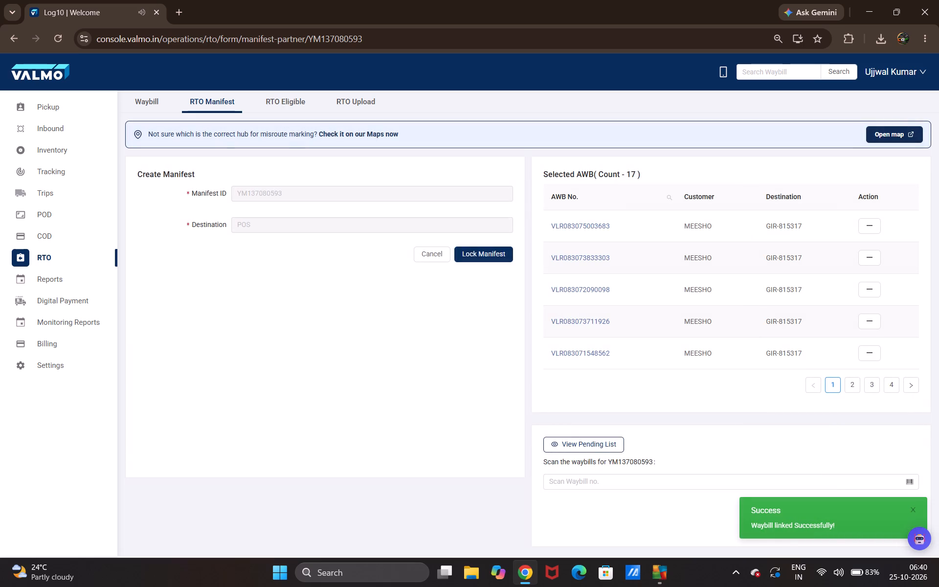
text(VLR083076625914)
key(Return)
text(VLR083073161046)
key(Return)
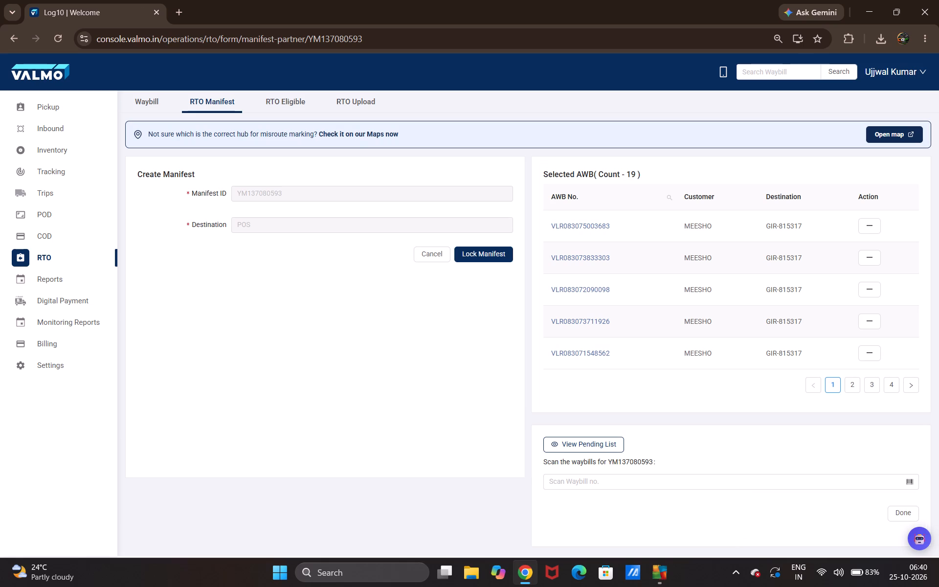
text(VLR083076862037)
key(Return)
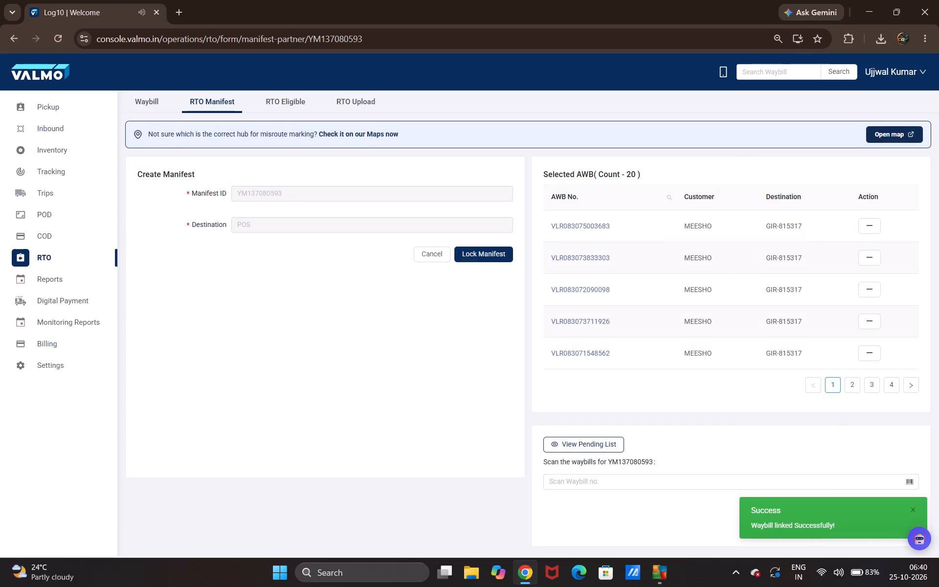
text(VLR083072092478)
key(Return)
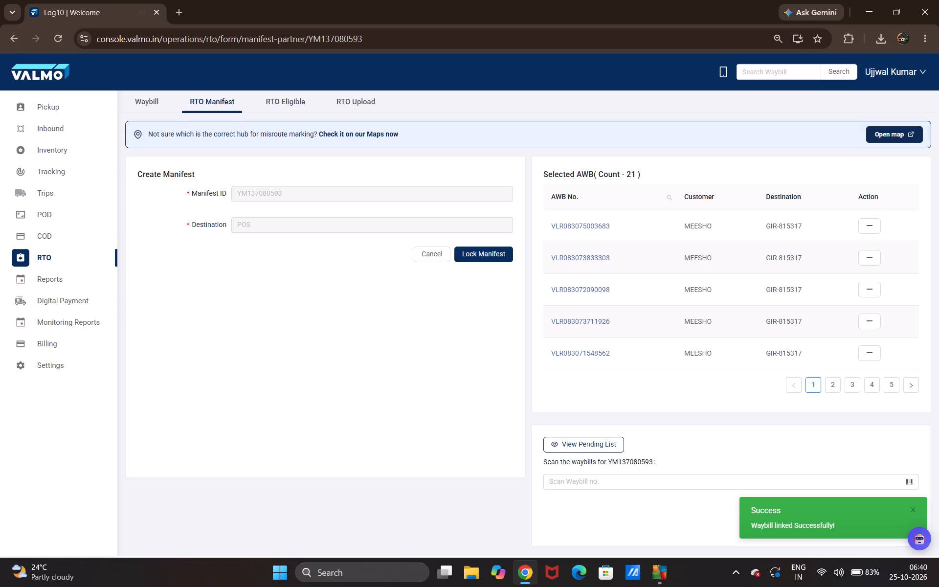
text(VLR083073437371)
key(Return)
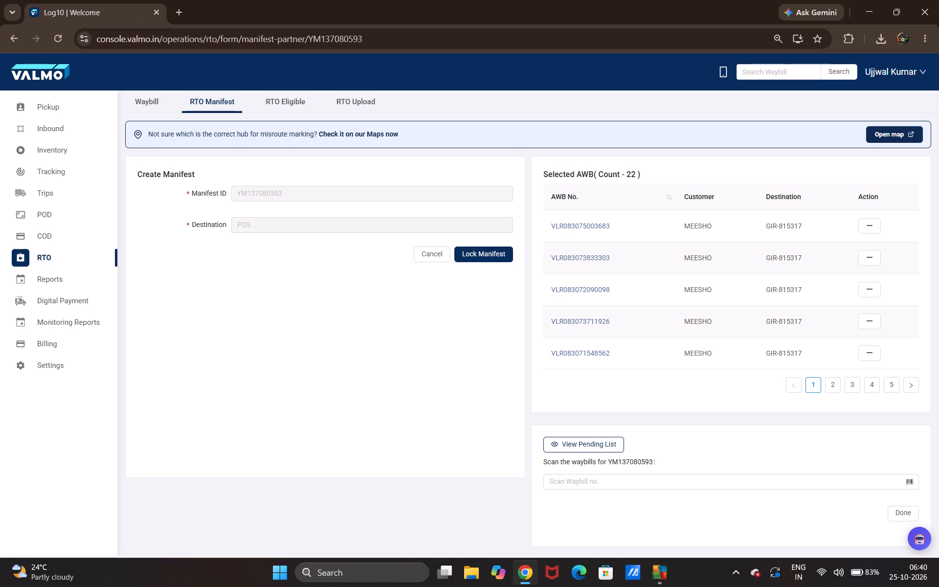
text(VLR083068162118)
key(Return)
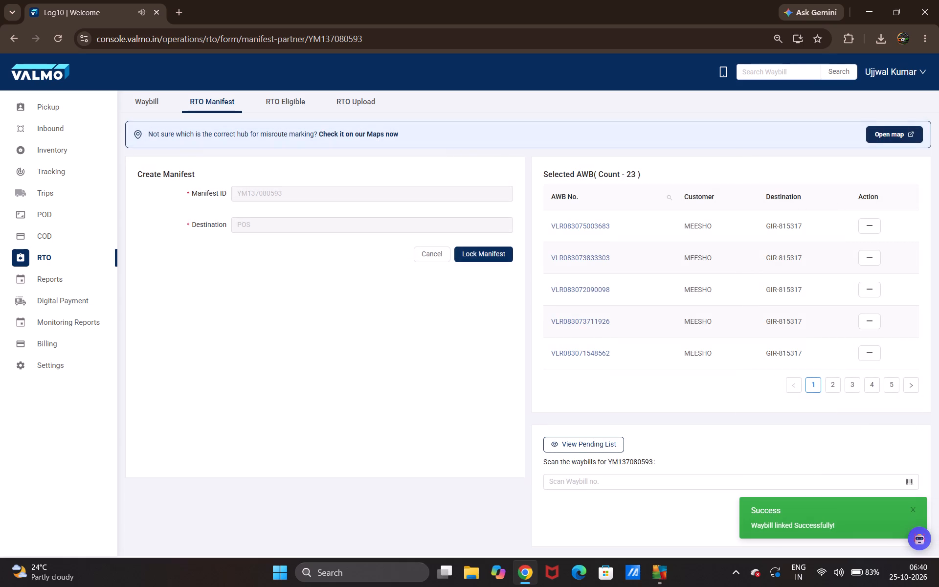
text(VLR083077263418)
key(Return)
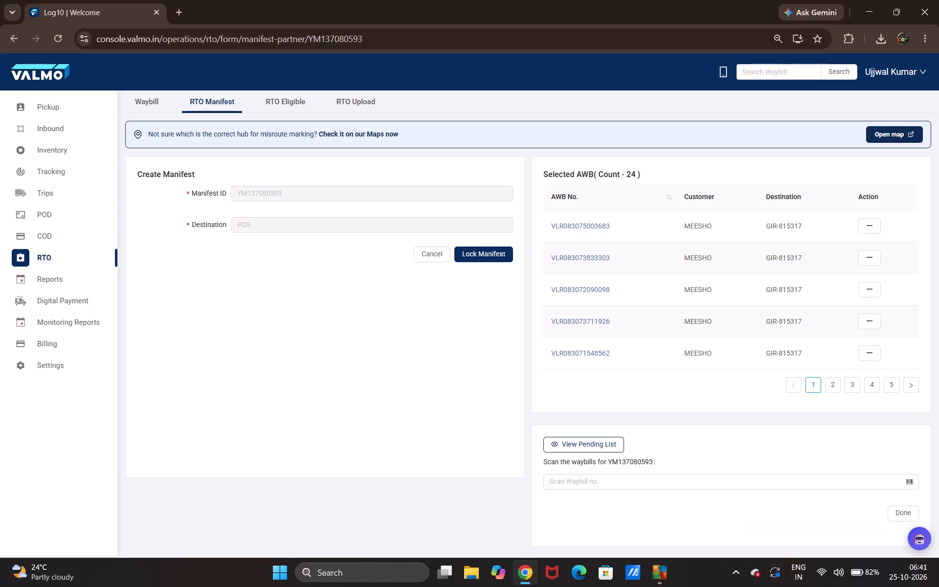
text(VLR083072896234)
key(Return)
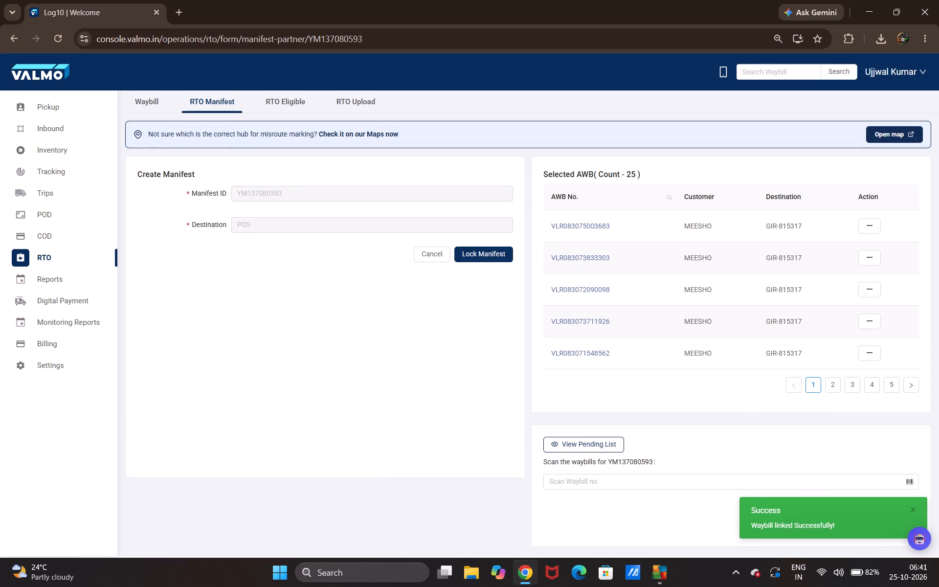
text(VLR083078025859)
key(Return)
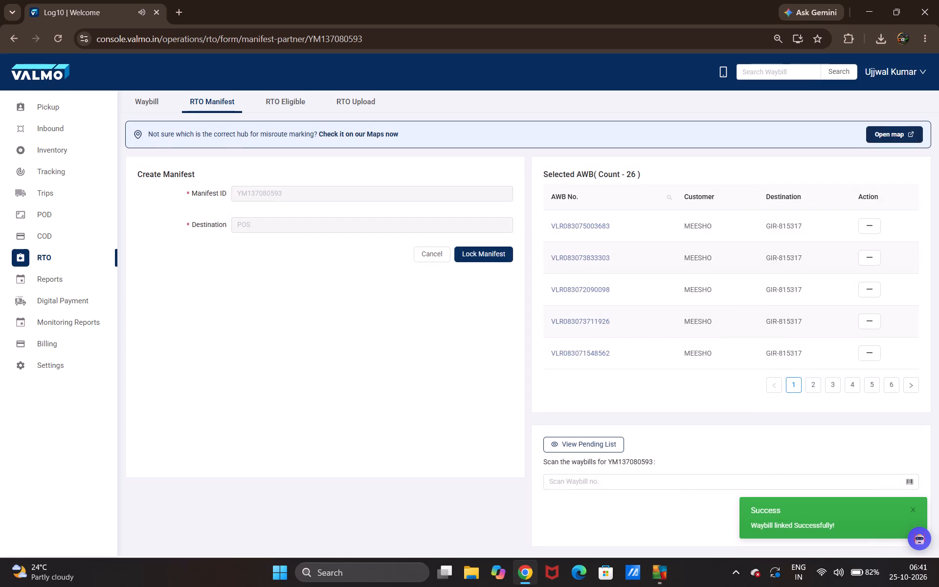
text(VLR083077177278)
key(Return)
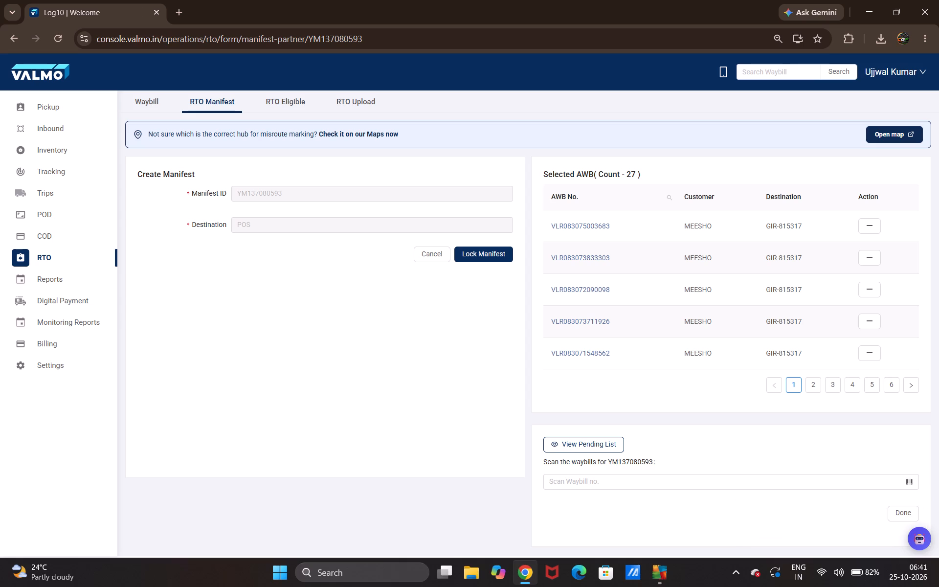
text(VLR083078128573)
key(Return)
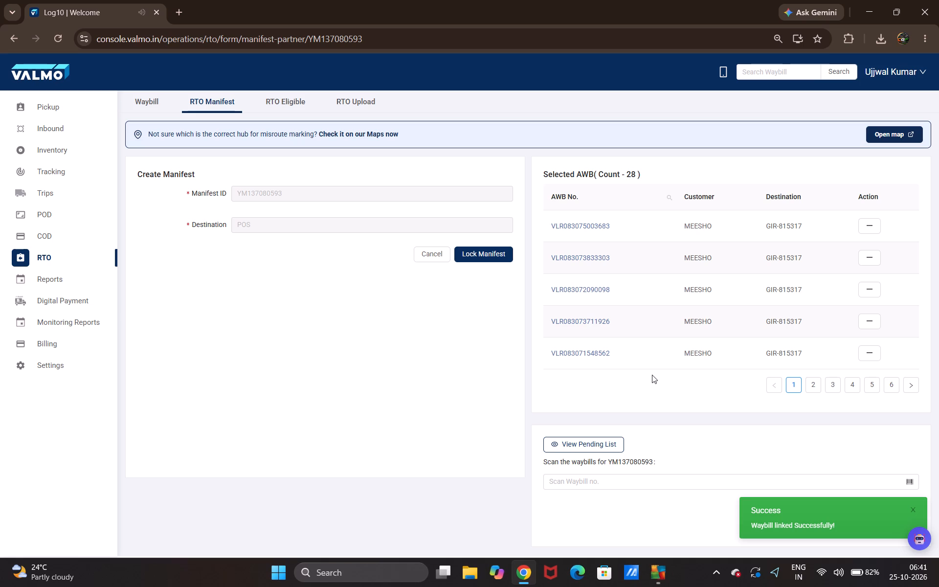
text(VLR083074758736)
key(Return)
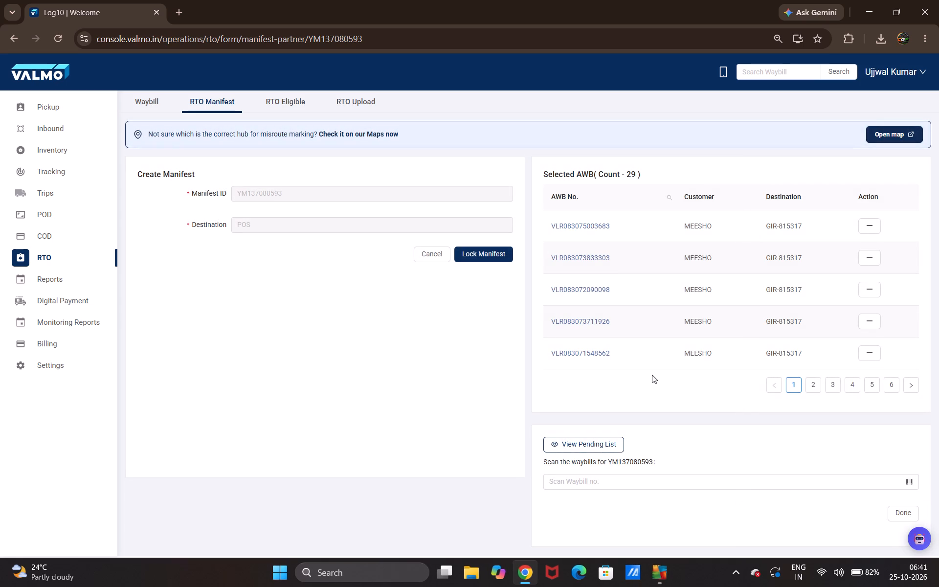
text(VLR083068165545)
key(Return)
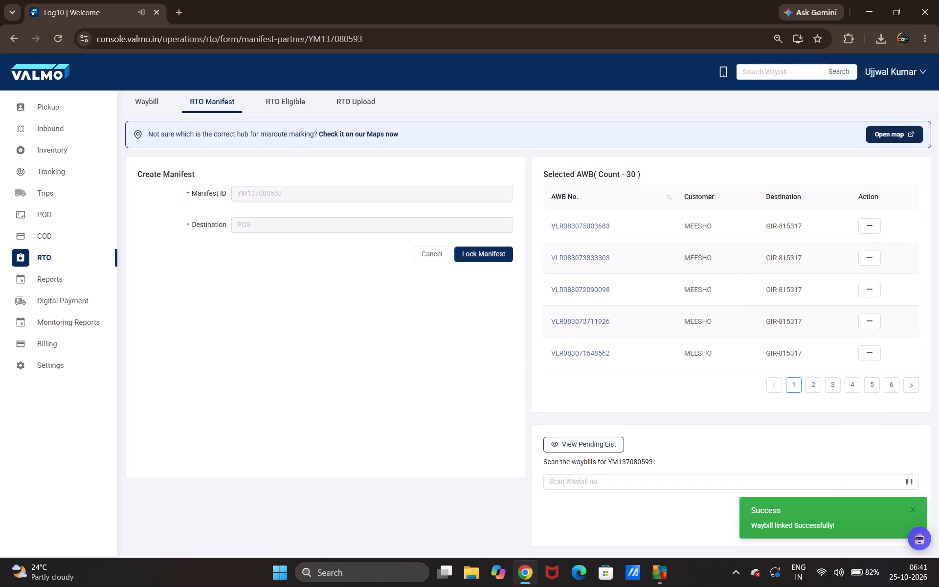
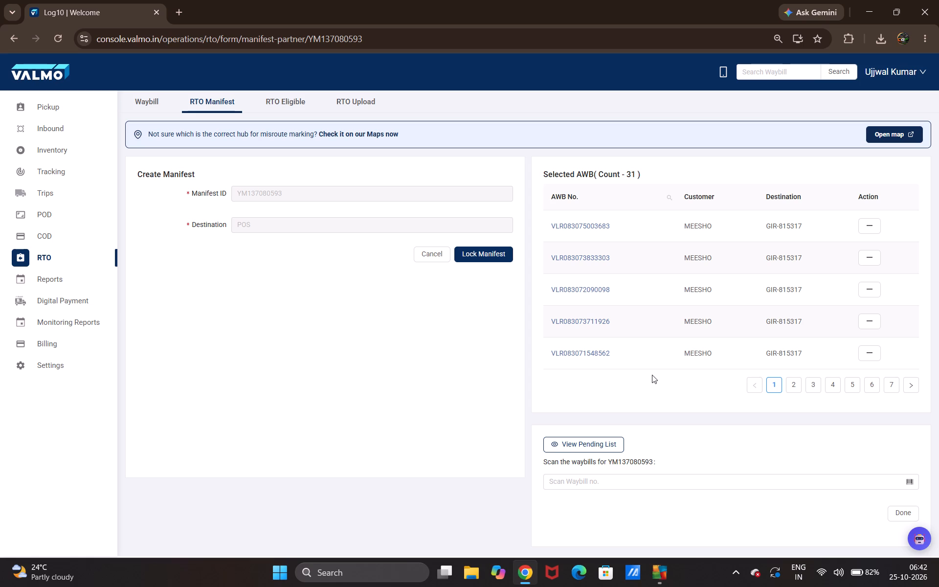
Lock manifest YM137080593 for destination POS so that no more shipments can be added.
click(478, 251)
click(399, 185)
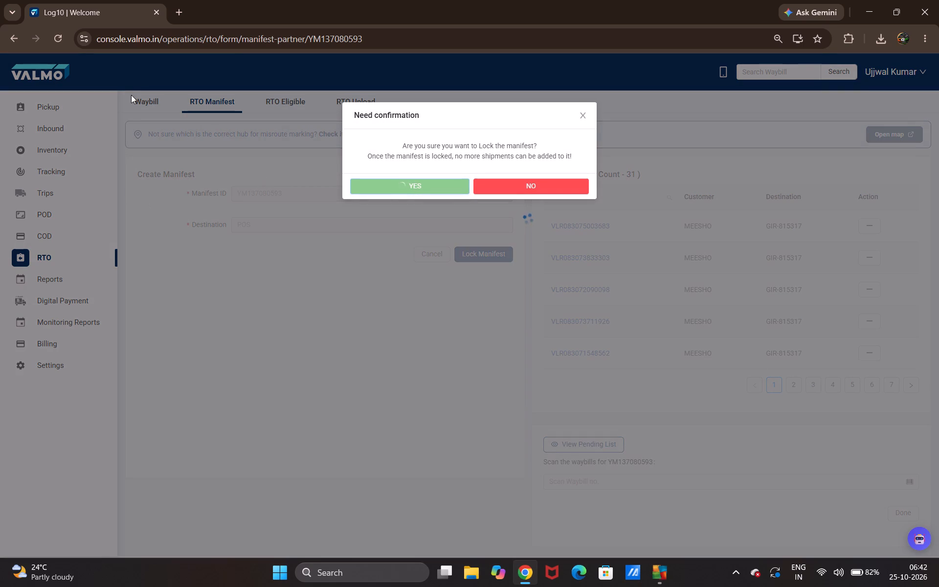
Open the RTO waybill dashboard to check the return waybills.
click(143, 102)
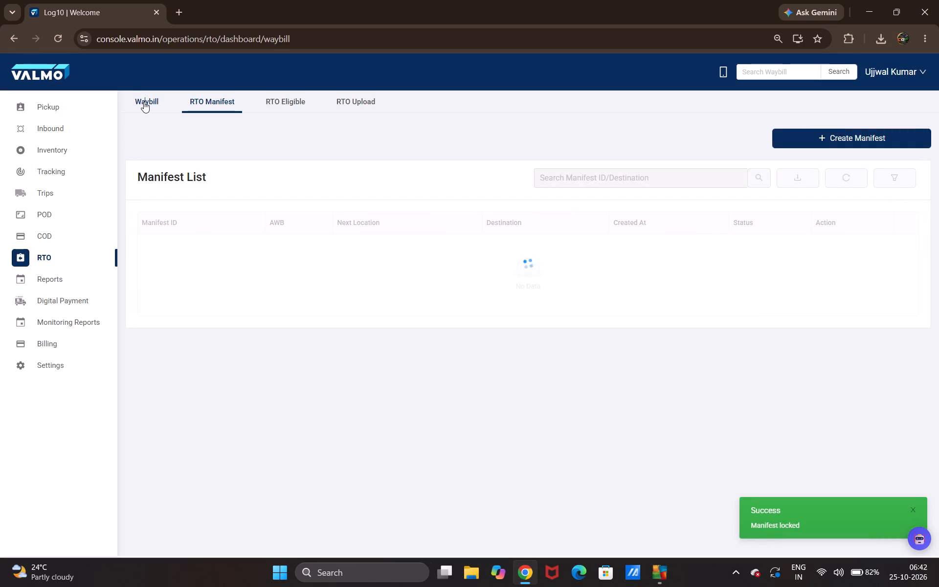
drag(214, 188, 215, 193)
click(455, 329)
click(522, 357)
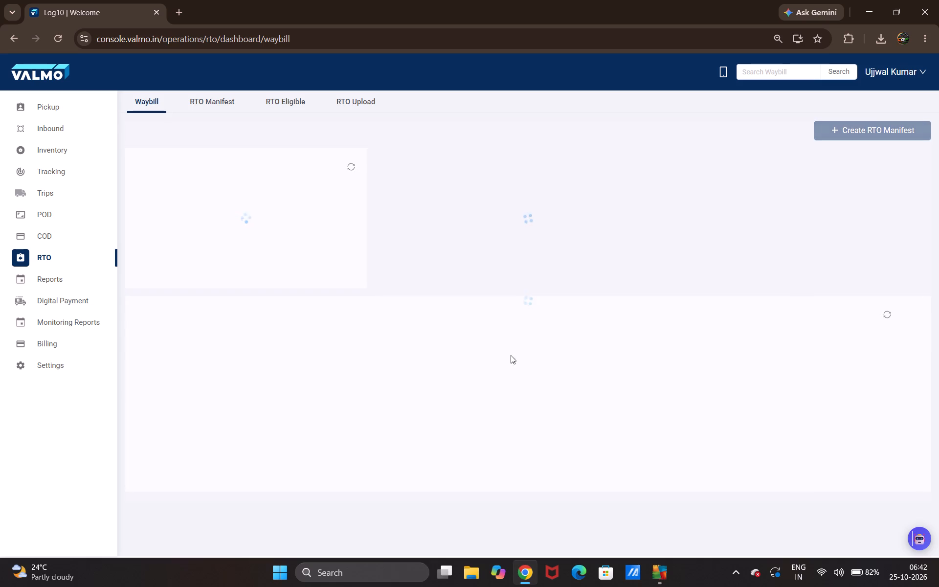
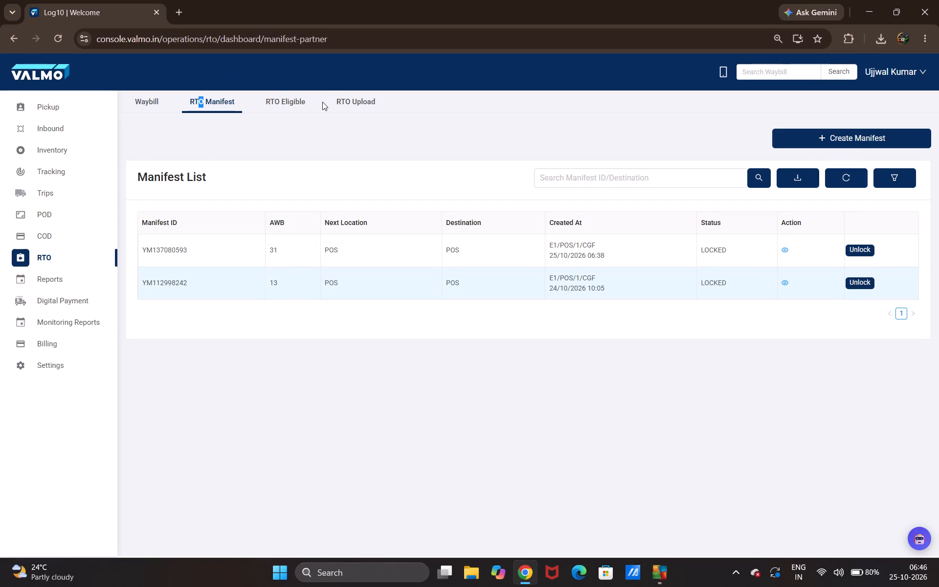
Open the RTO Upload page for RTO bulk booking.
click(355, 101)
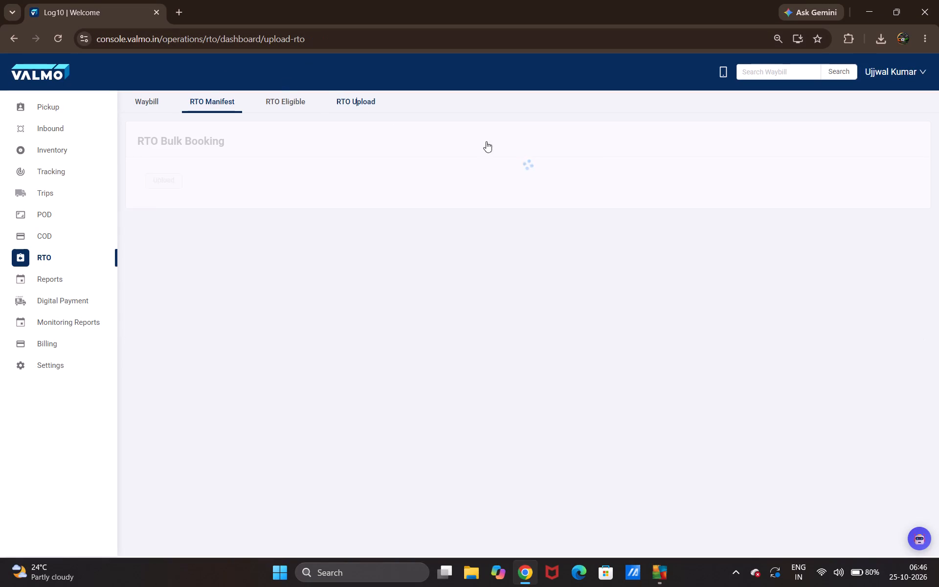
Open the downloaded rto-bulk-upload-template workbook in Excel, maximized and with editing enabled.
click(886, 40)
click(766, 107)
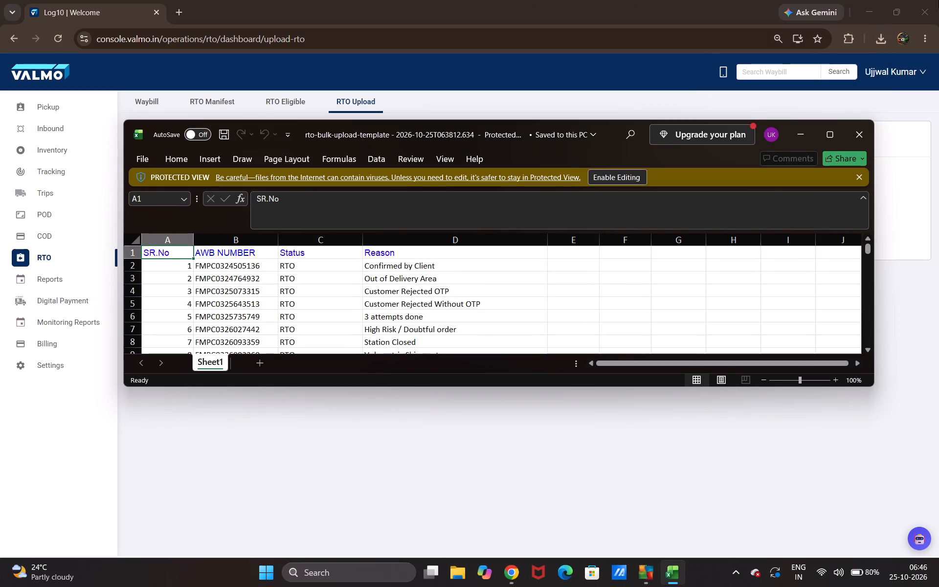
click(821, 132)
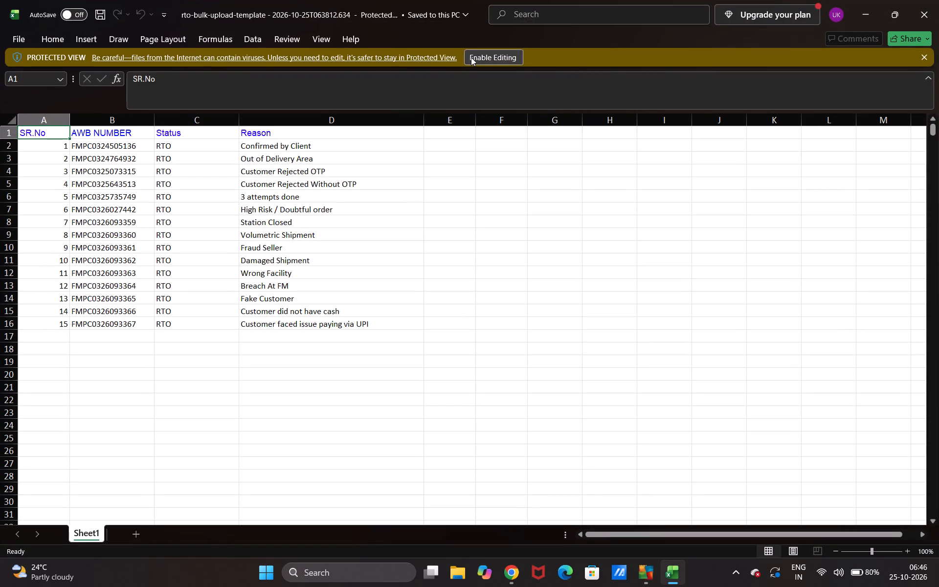
click(471, 57)
click(103, 189)
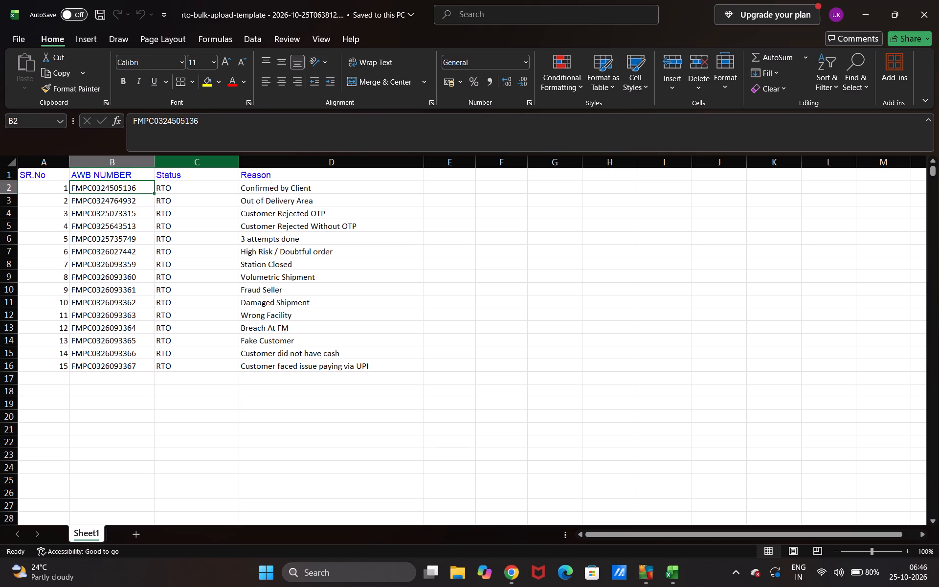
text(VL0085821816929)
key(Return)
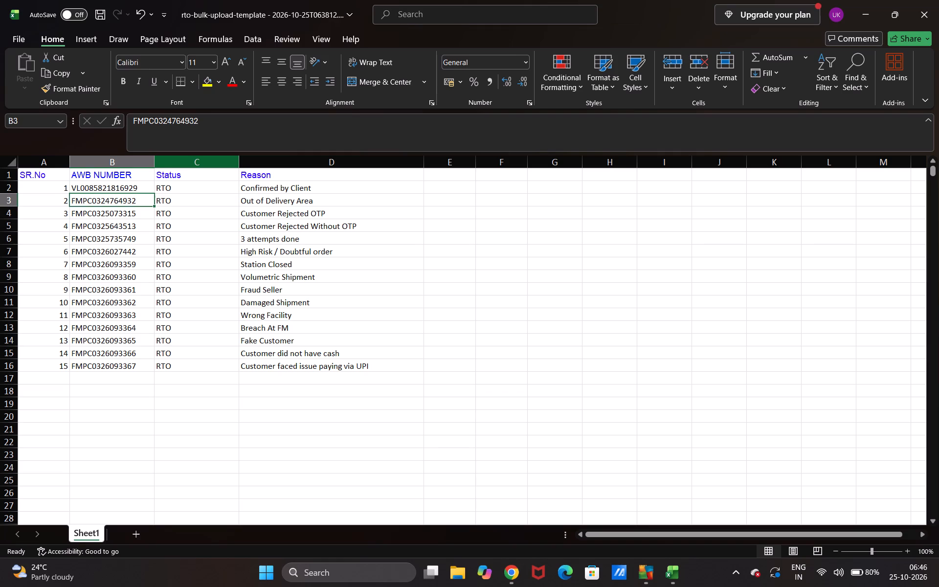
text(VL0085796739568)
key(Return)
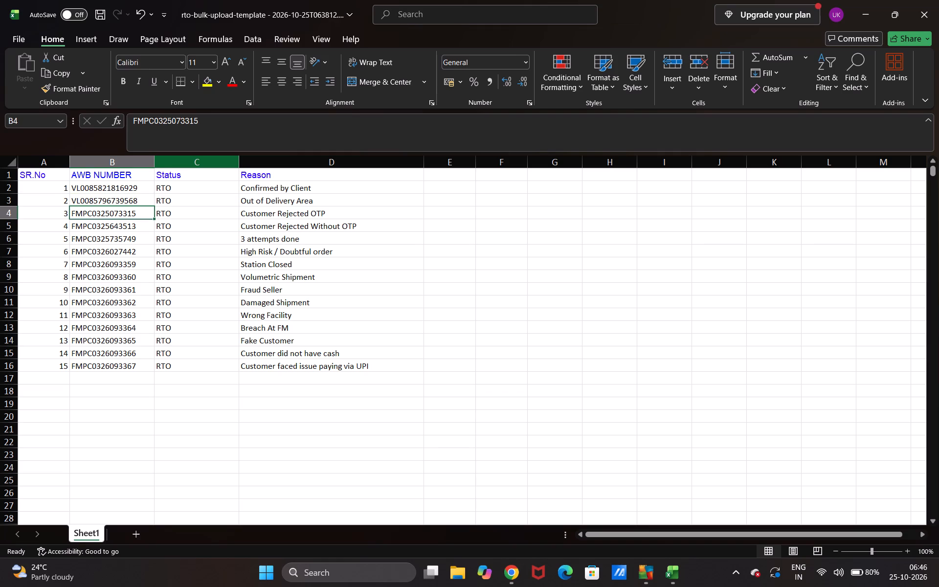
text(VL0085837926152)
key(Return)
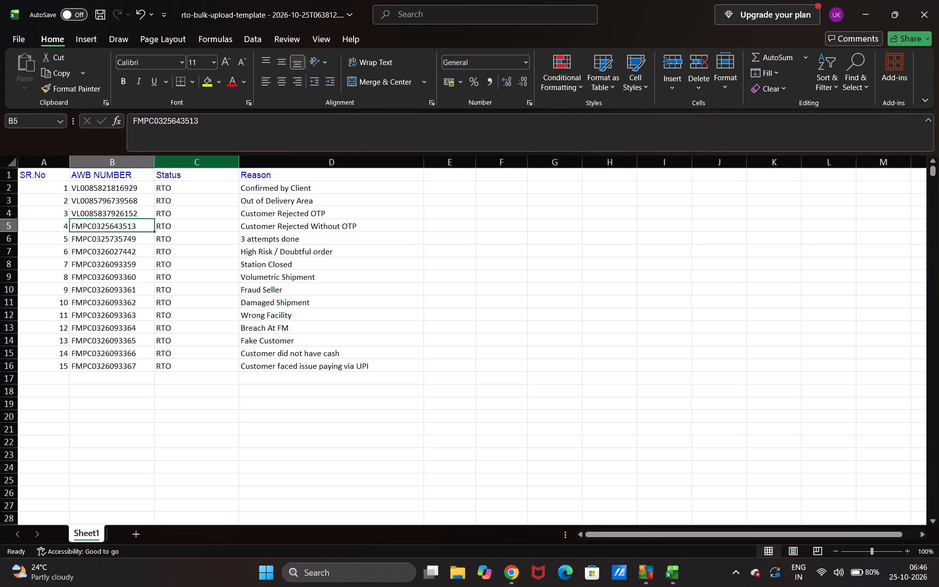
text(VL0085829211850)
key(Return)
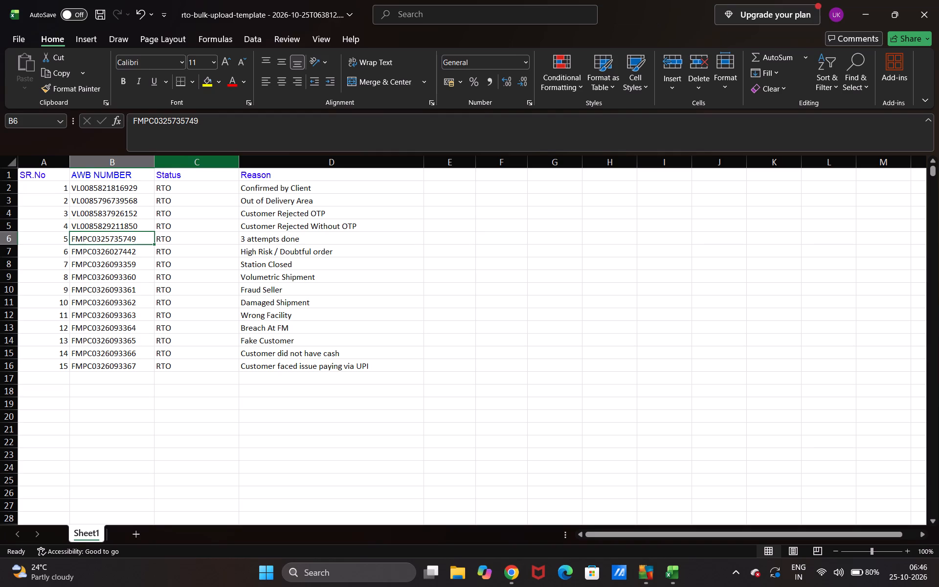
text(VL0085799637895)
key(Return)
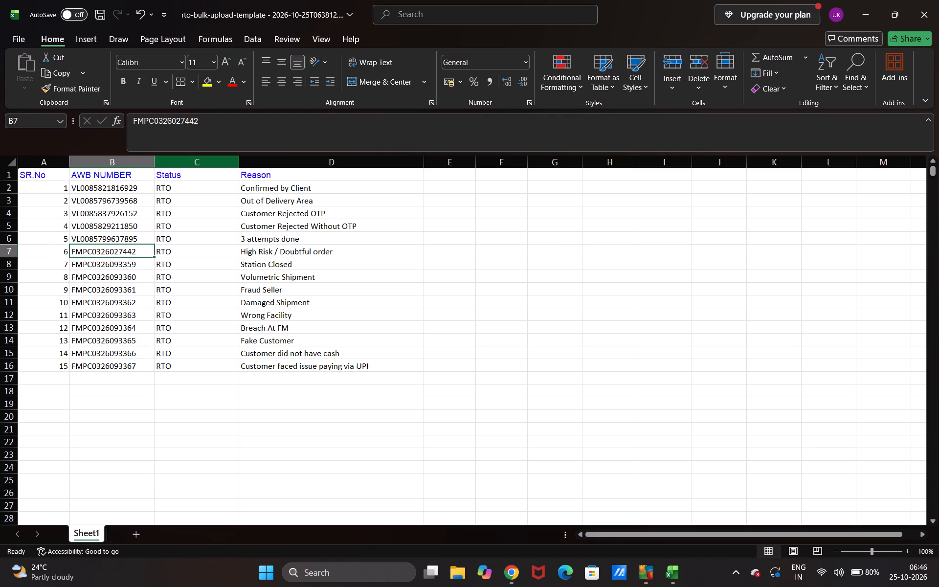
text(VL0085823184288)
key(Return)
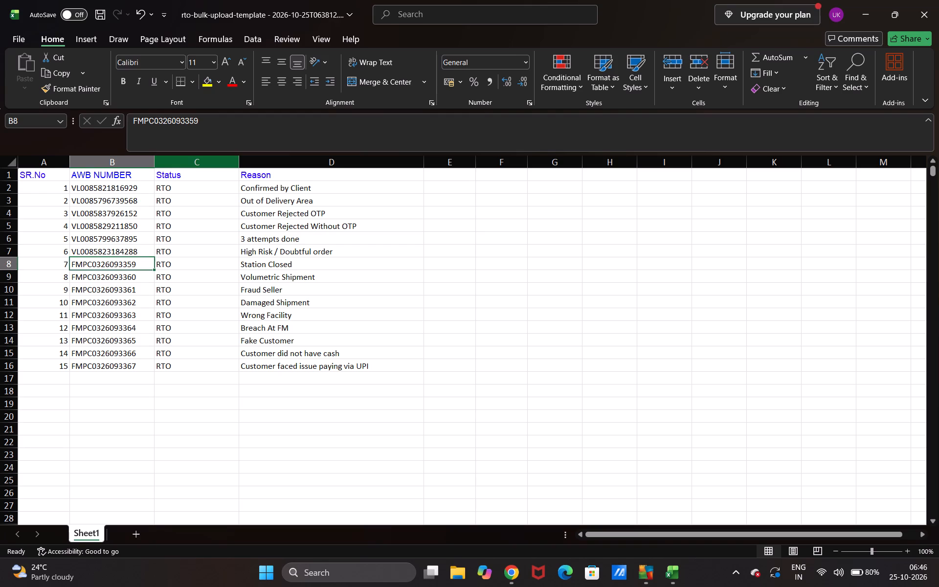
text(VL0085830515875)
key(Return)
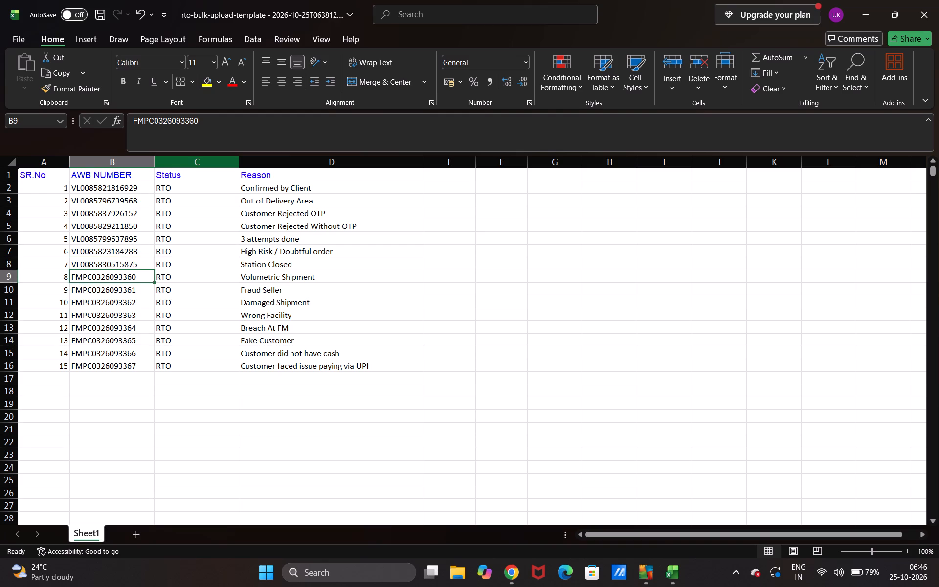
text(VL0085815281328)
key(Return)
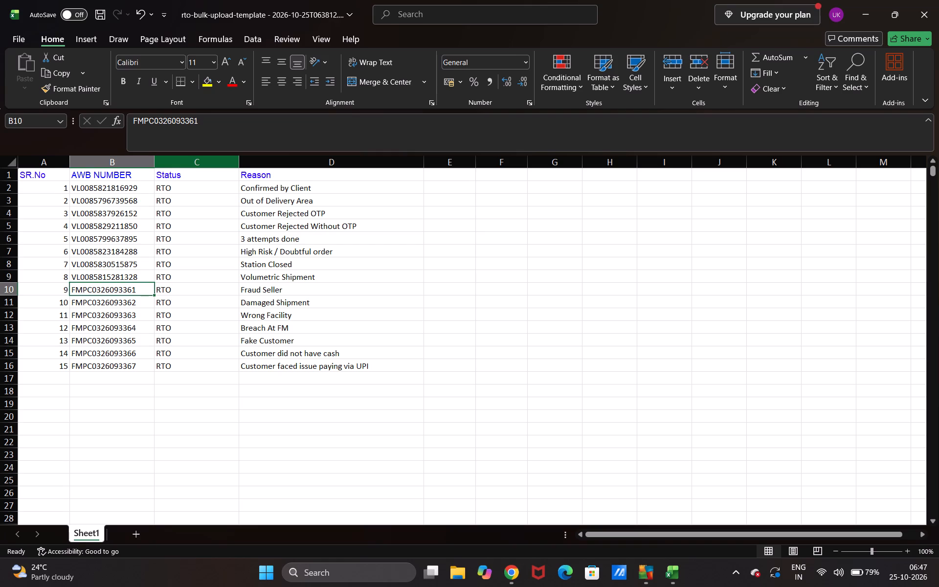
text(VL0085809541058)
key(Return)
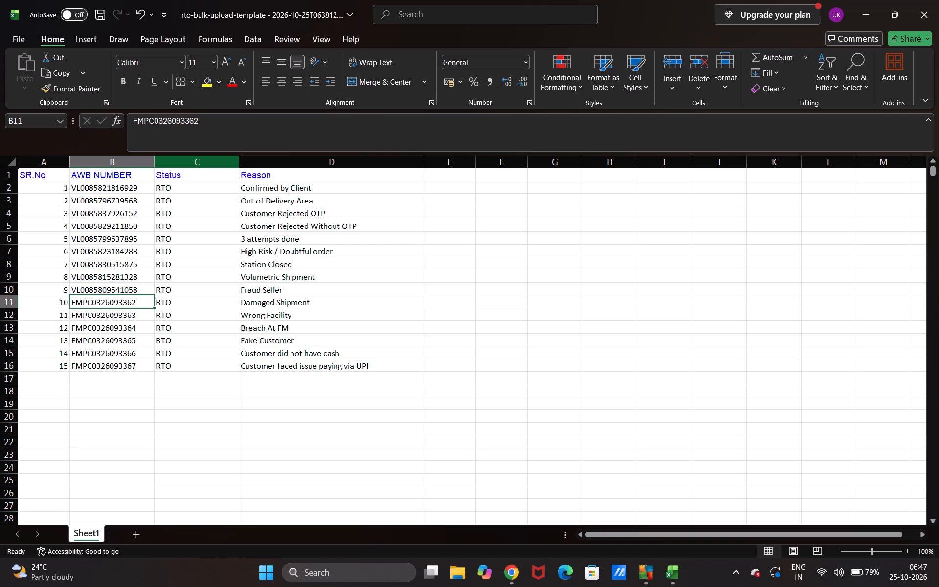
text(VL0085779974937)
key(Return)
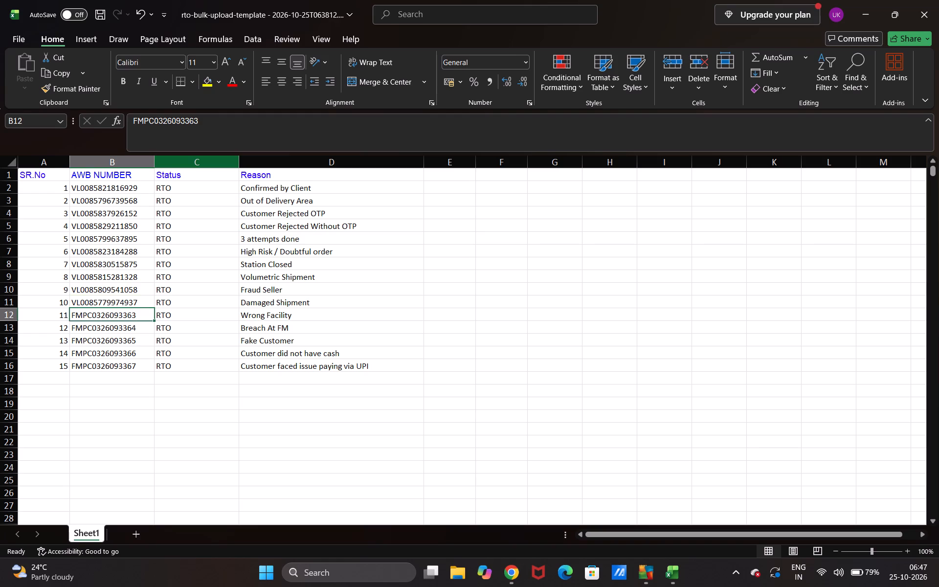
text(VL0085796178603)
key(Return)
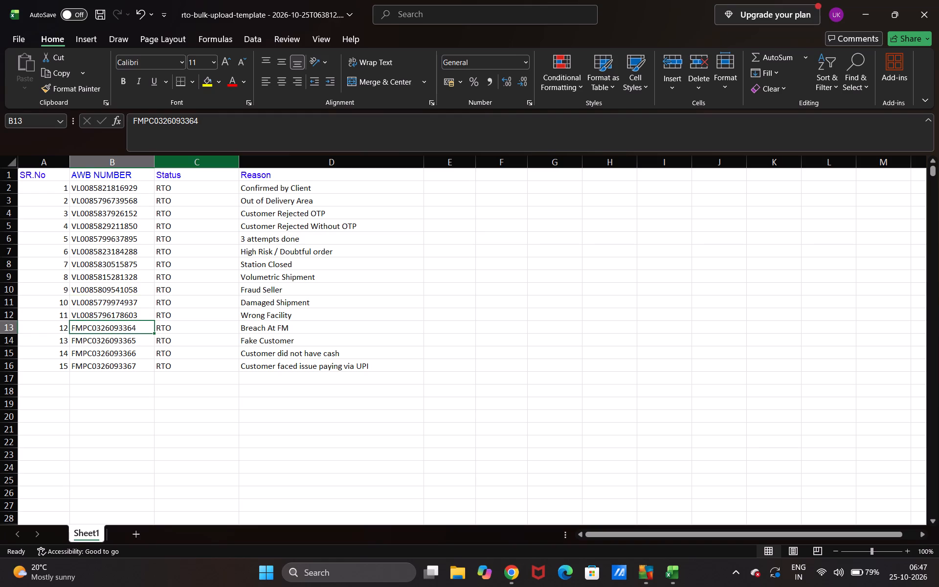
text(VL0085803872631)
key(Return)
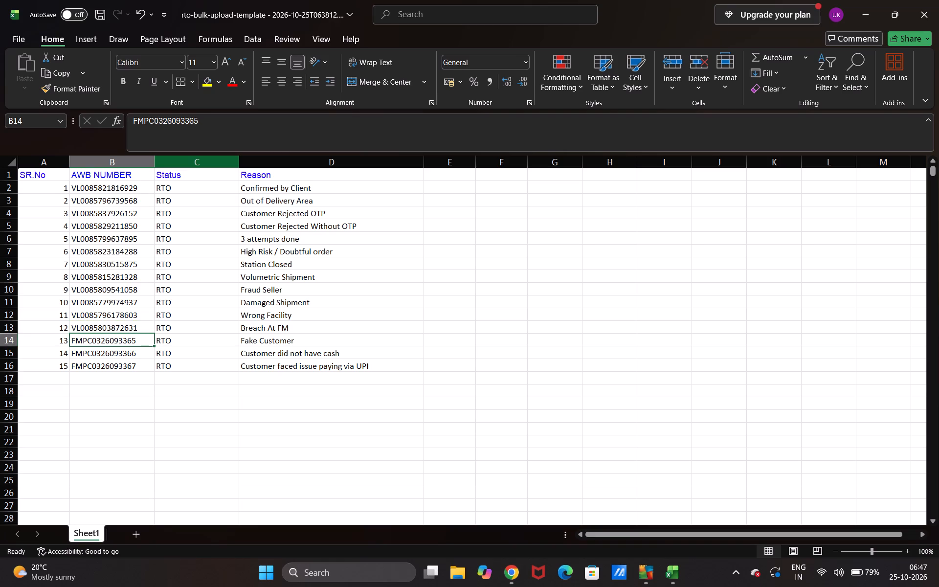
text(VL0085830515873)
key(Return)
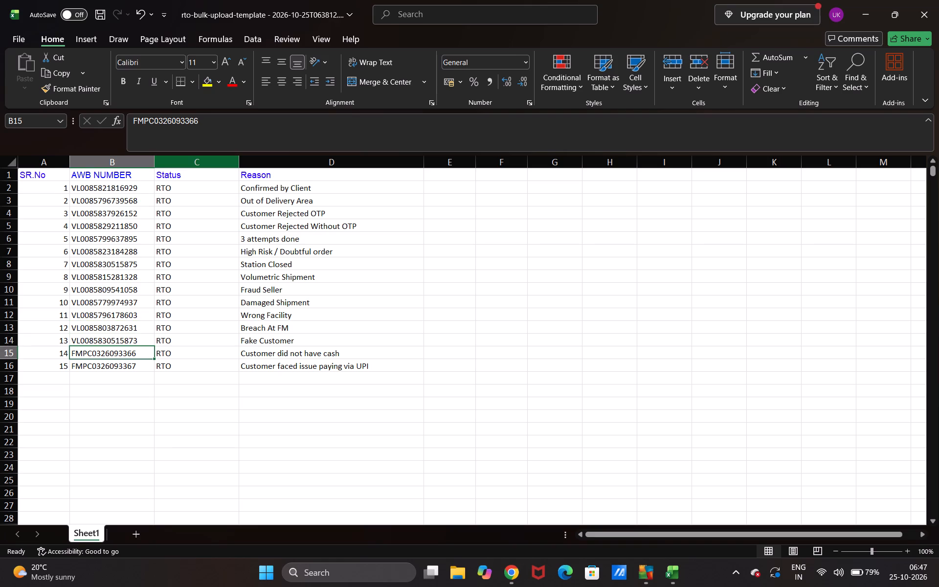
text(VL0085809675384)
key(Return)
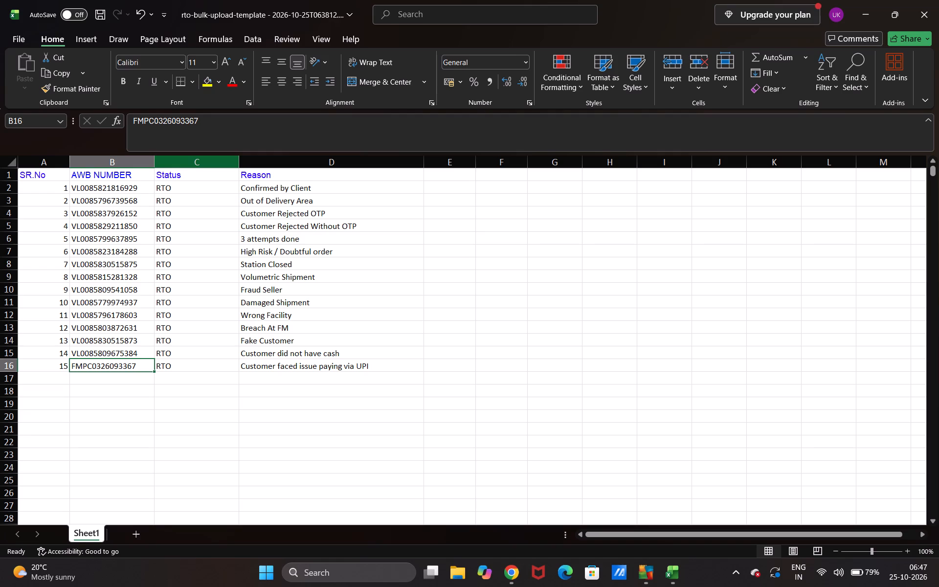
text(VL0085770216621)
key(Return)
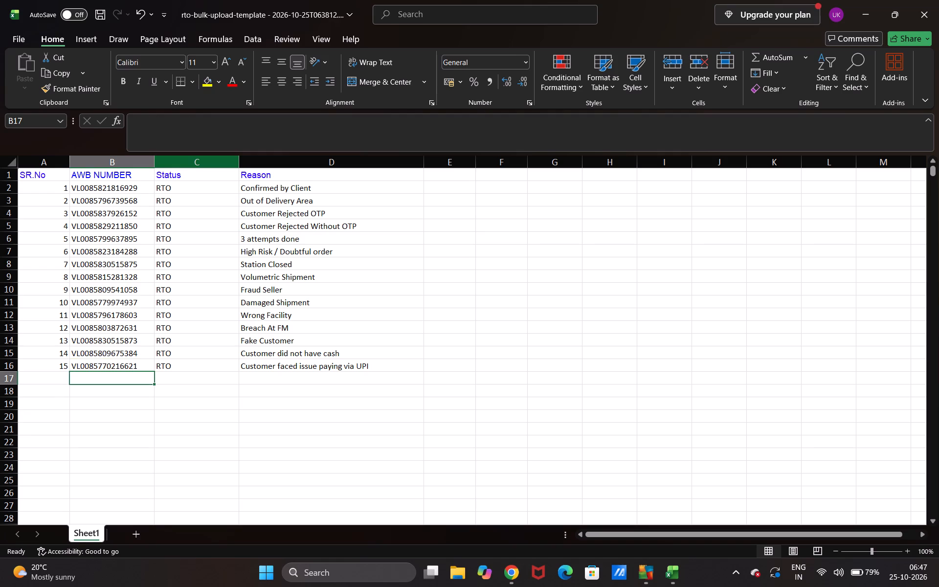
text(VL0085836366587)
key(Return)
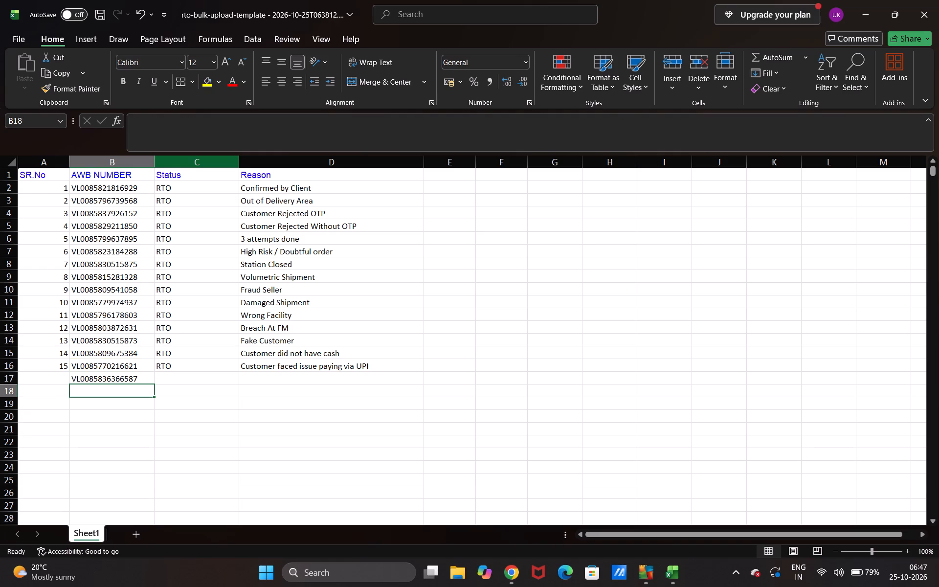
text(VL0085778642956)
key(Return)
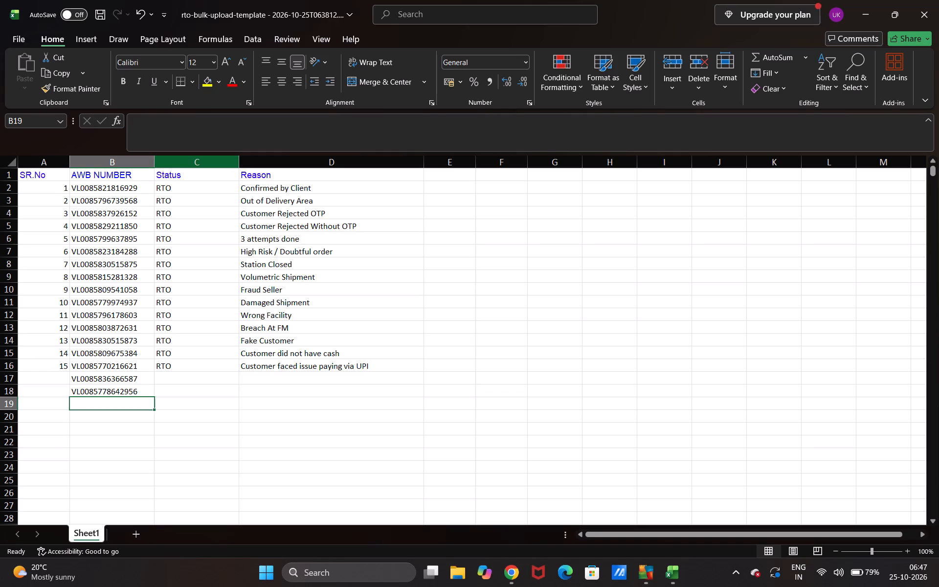
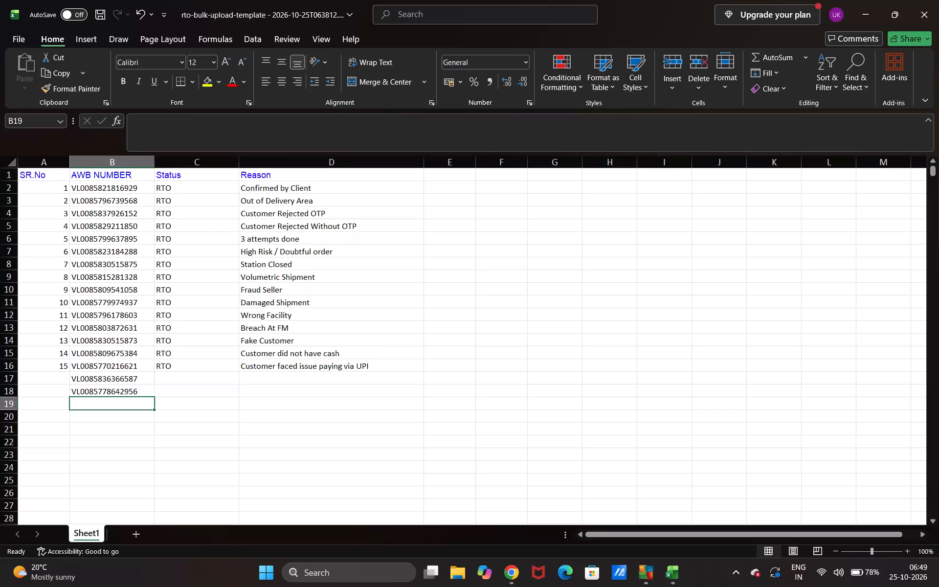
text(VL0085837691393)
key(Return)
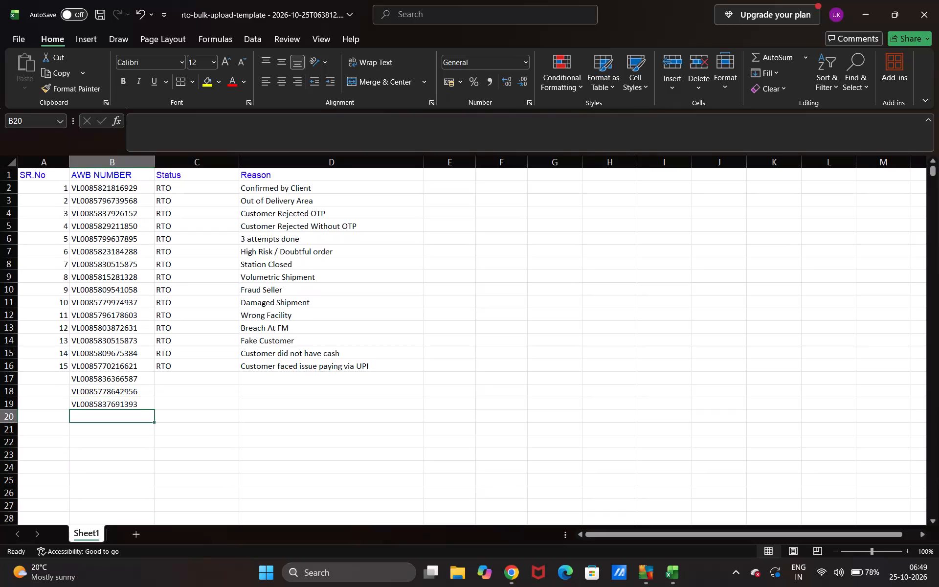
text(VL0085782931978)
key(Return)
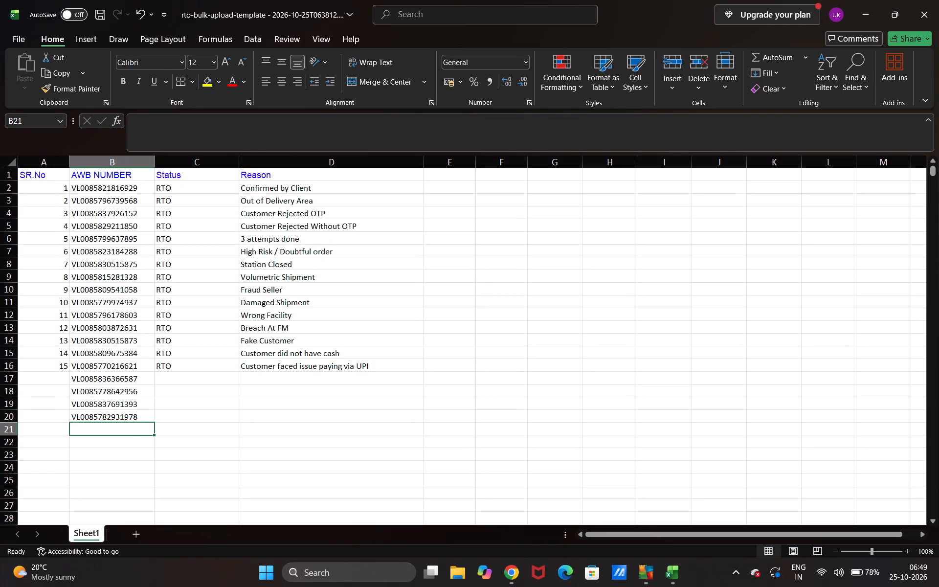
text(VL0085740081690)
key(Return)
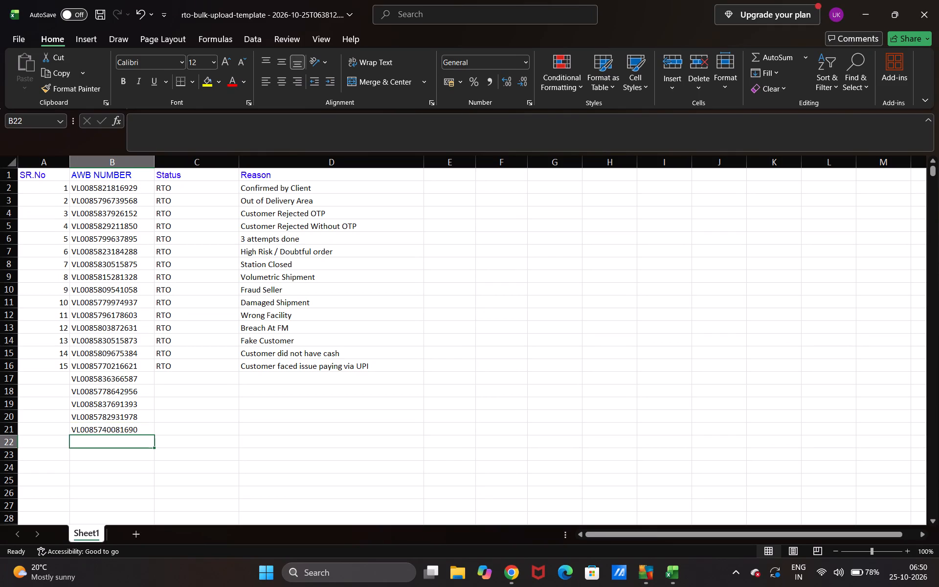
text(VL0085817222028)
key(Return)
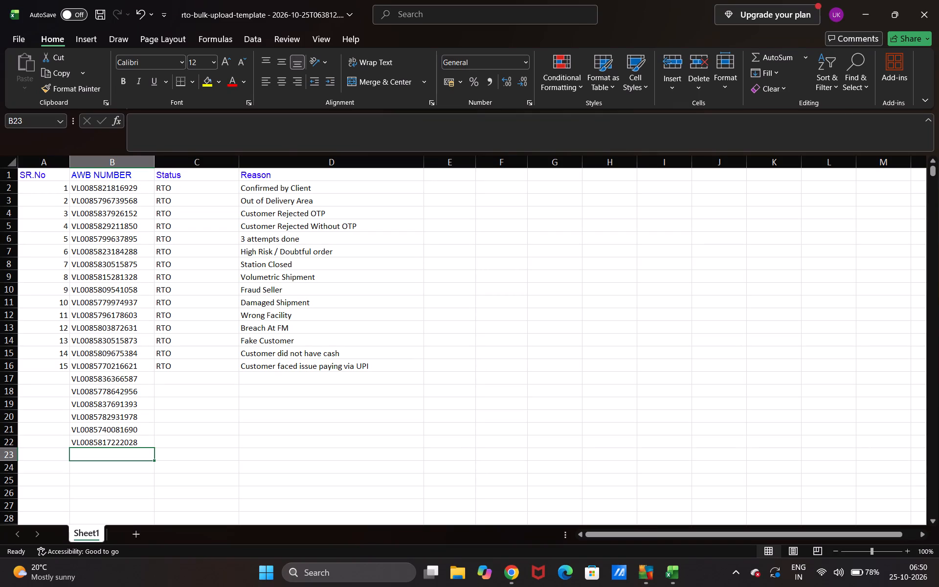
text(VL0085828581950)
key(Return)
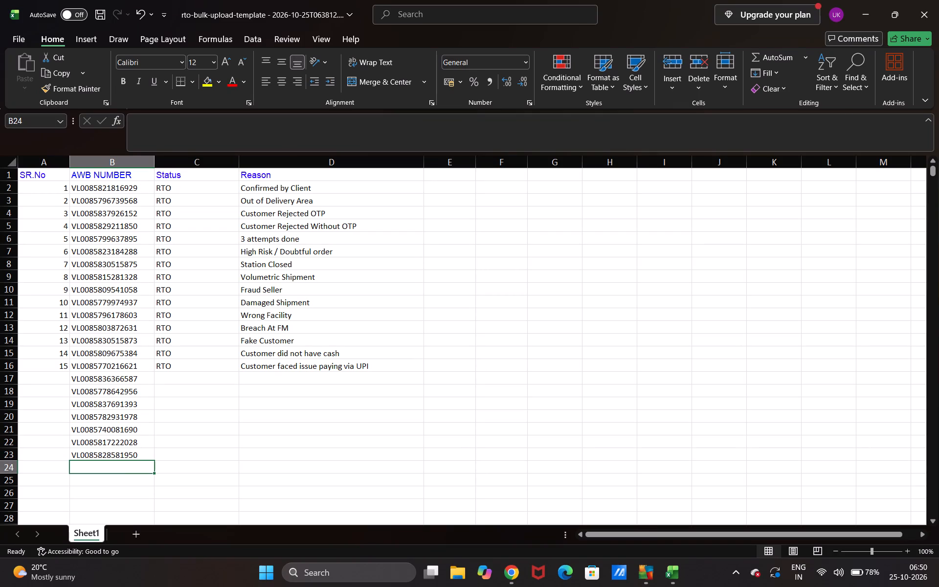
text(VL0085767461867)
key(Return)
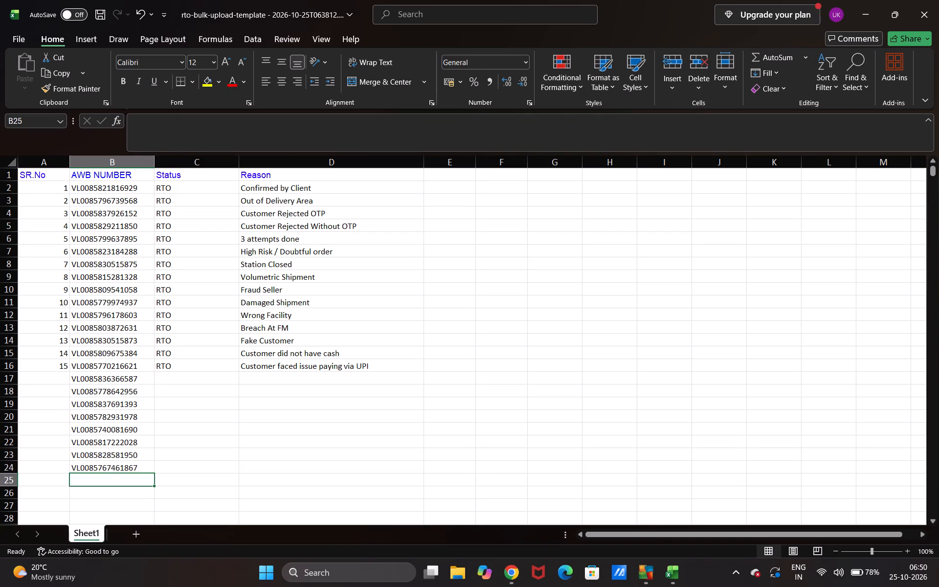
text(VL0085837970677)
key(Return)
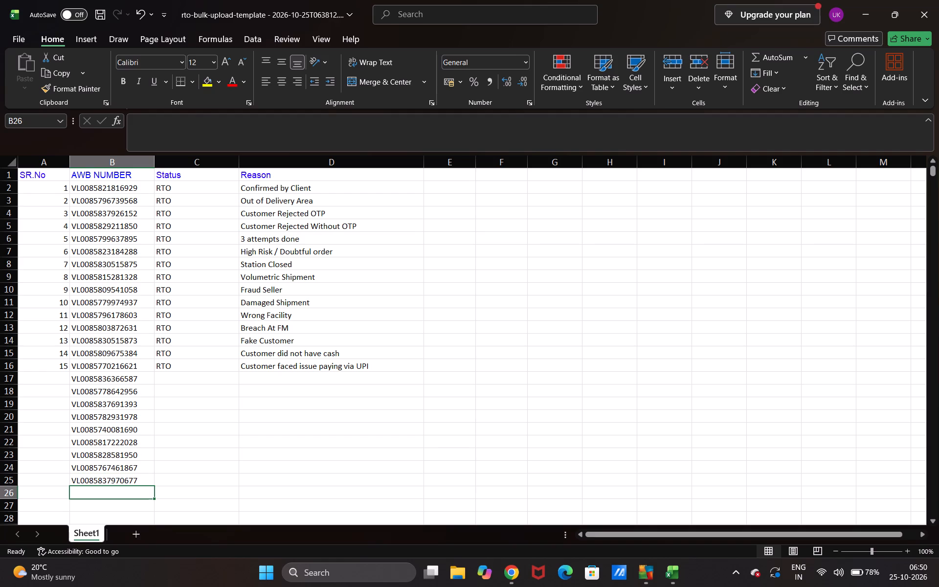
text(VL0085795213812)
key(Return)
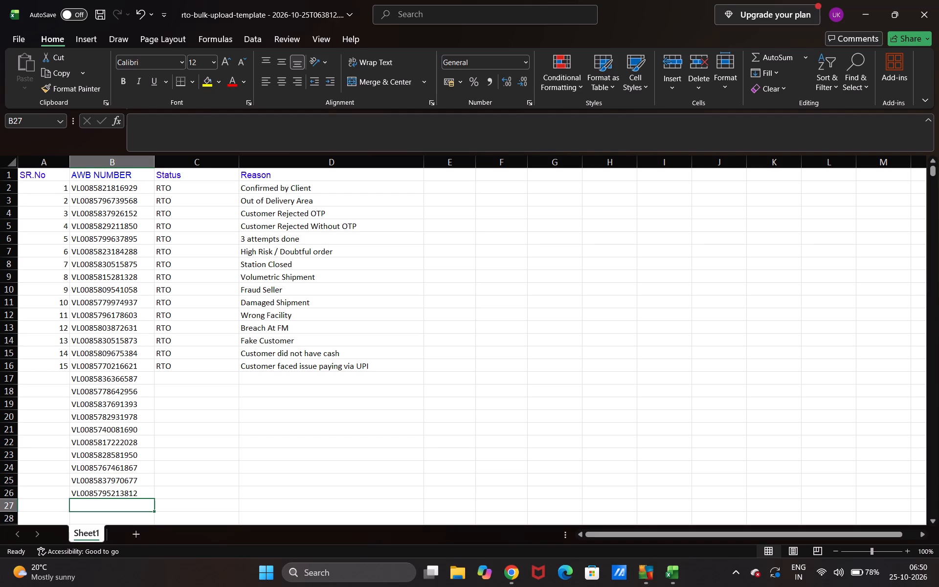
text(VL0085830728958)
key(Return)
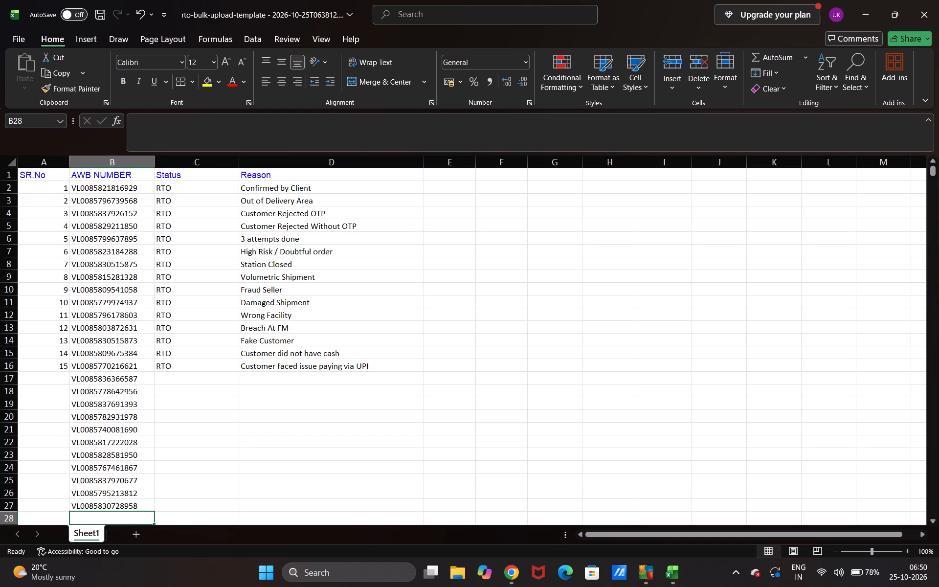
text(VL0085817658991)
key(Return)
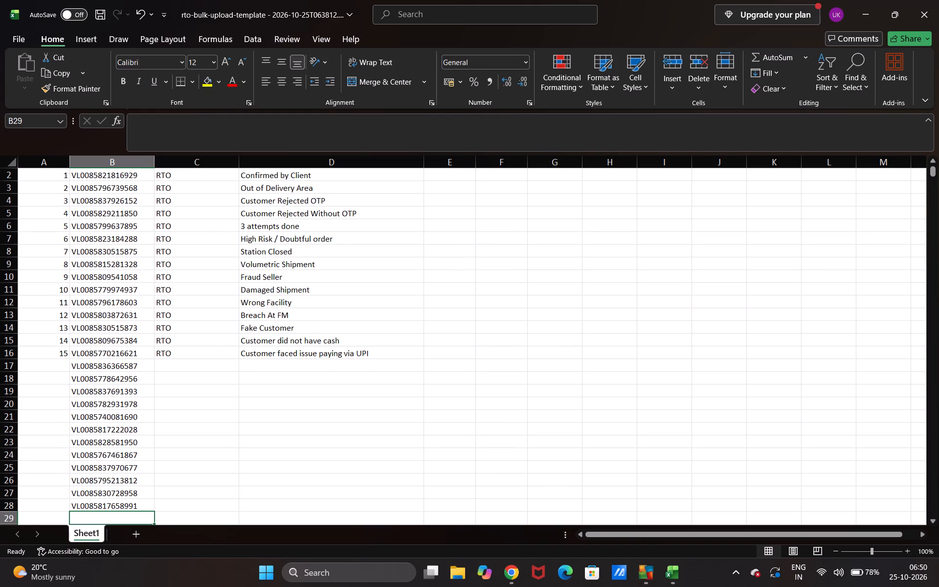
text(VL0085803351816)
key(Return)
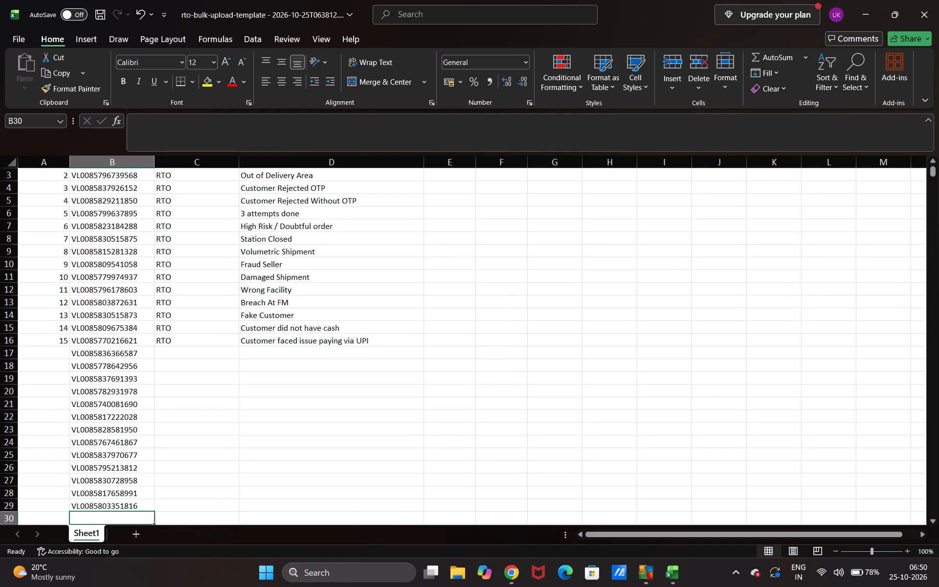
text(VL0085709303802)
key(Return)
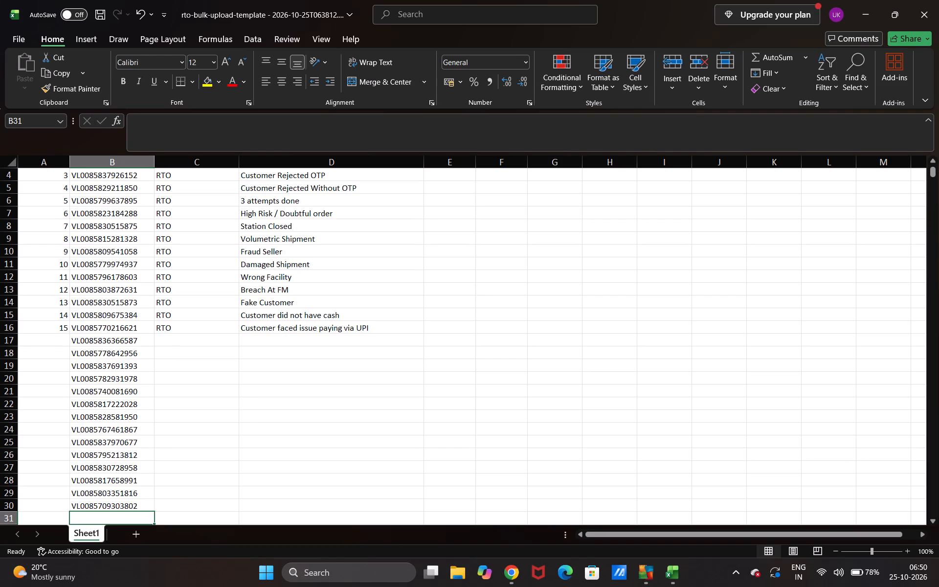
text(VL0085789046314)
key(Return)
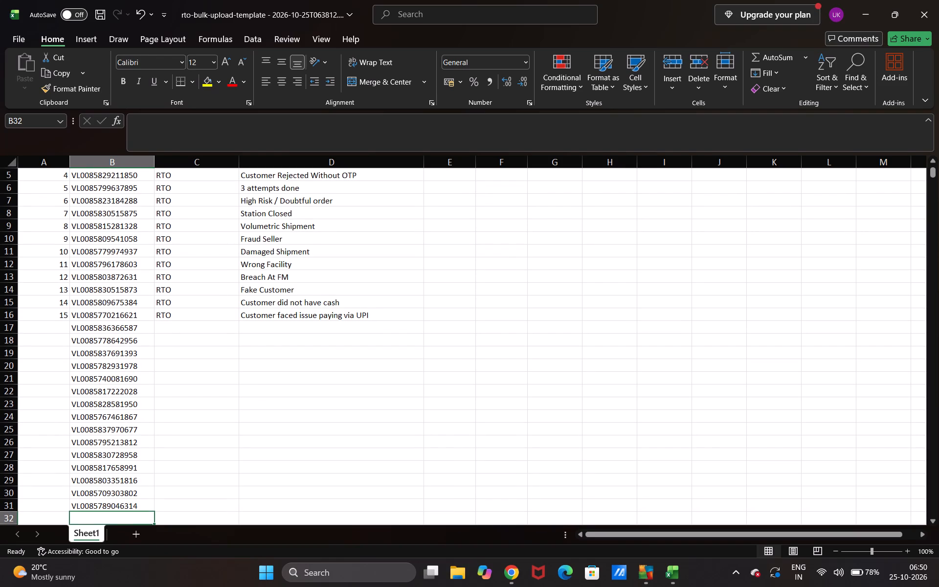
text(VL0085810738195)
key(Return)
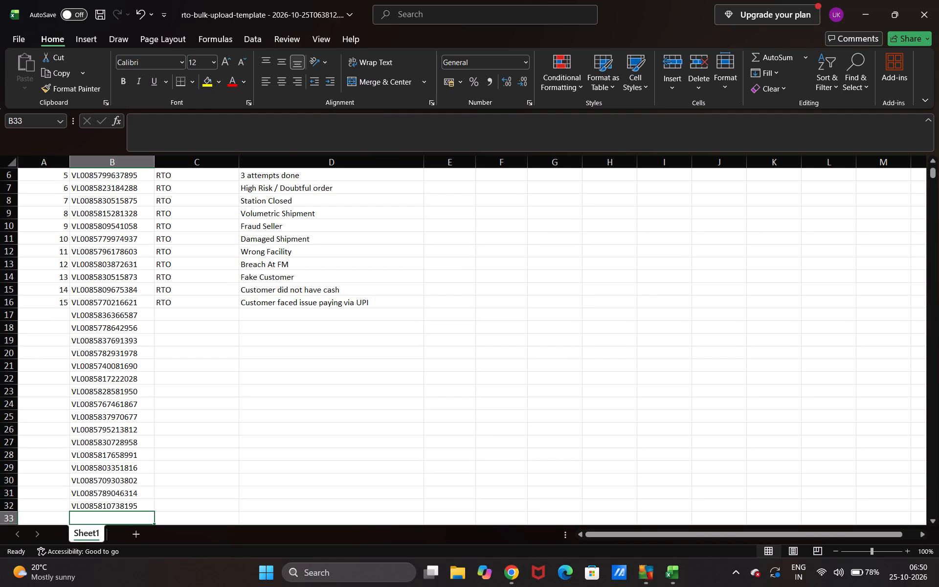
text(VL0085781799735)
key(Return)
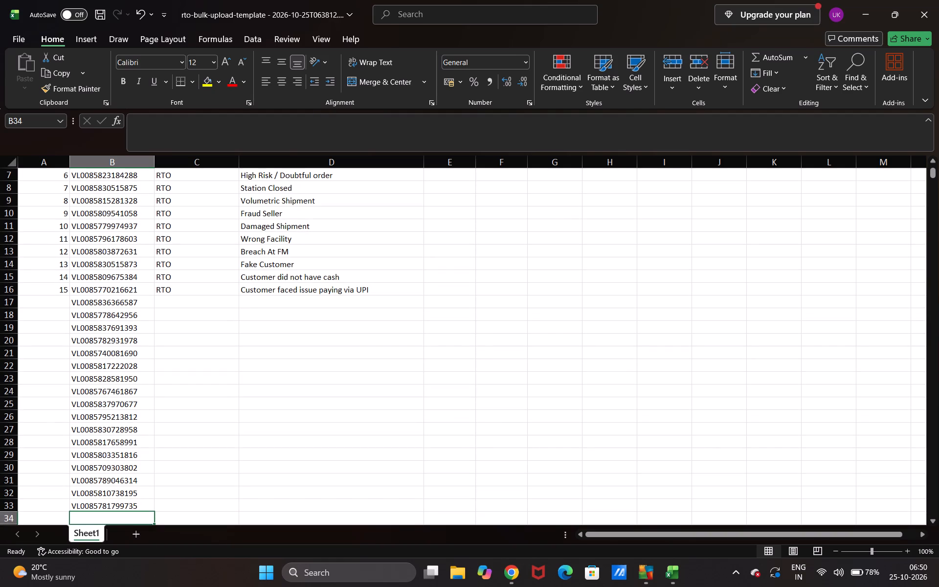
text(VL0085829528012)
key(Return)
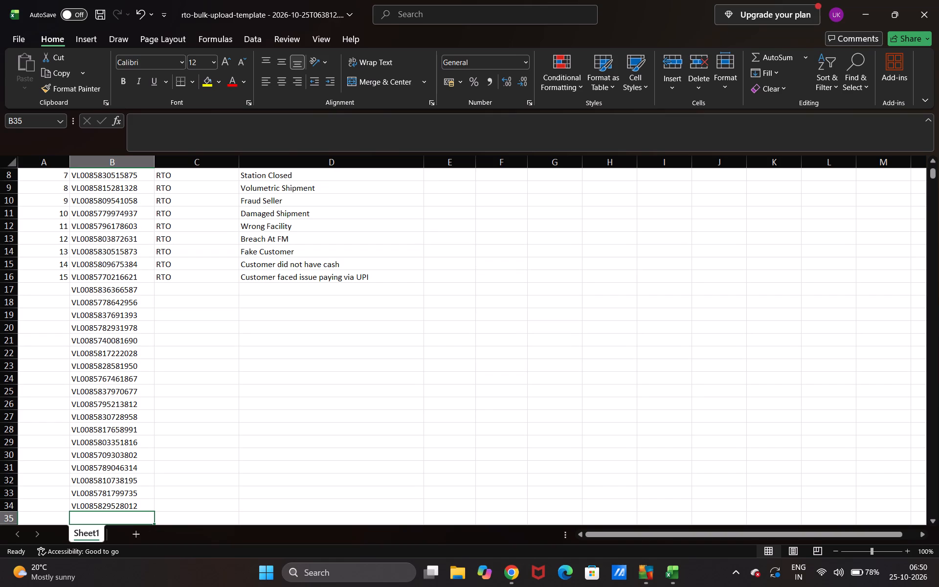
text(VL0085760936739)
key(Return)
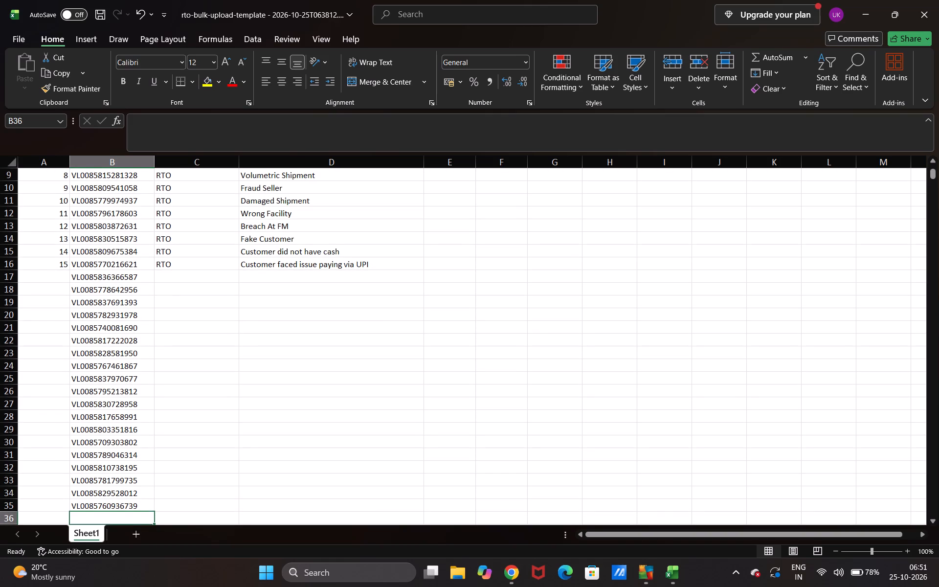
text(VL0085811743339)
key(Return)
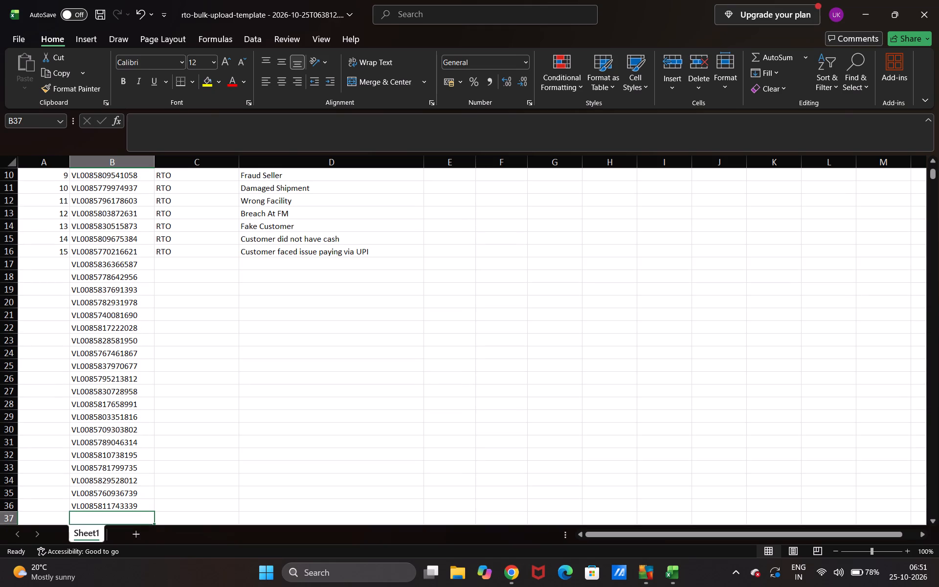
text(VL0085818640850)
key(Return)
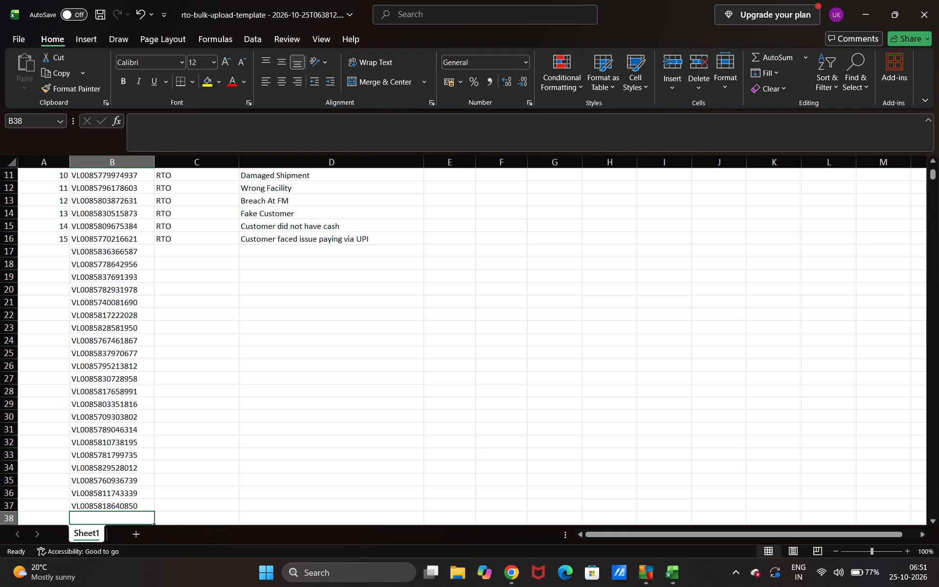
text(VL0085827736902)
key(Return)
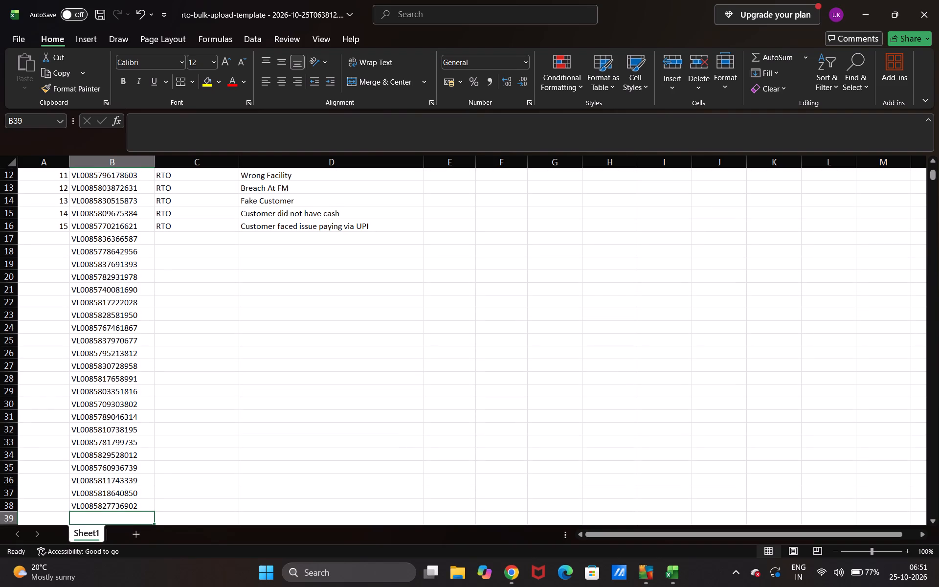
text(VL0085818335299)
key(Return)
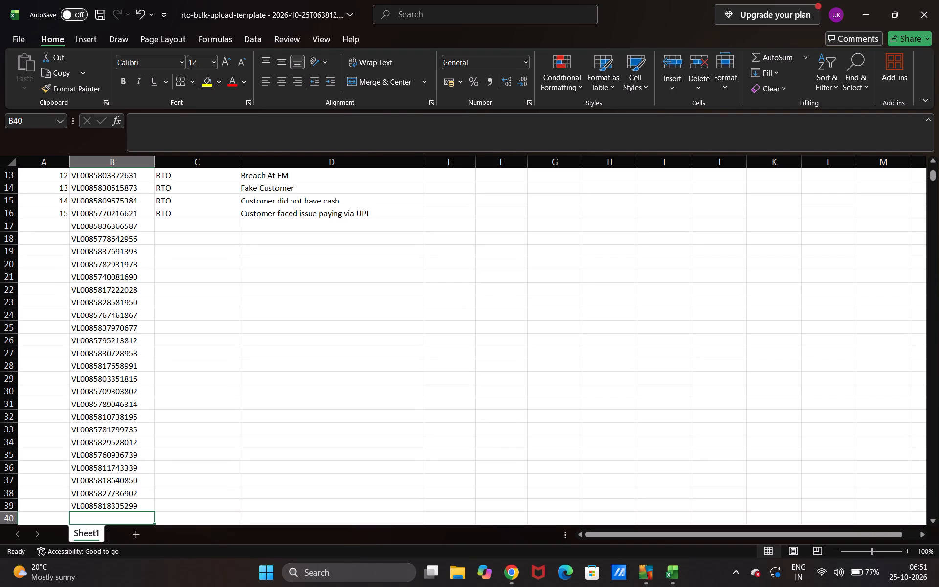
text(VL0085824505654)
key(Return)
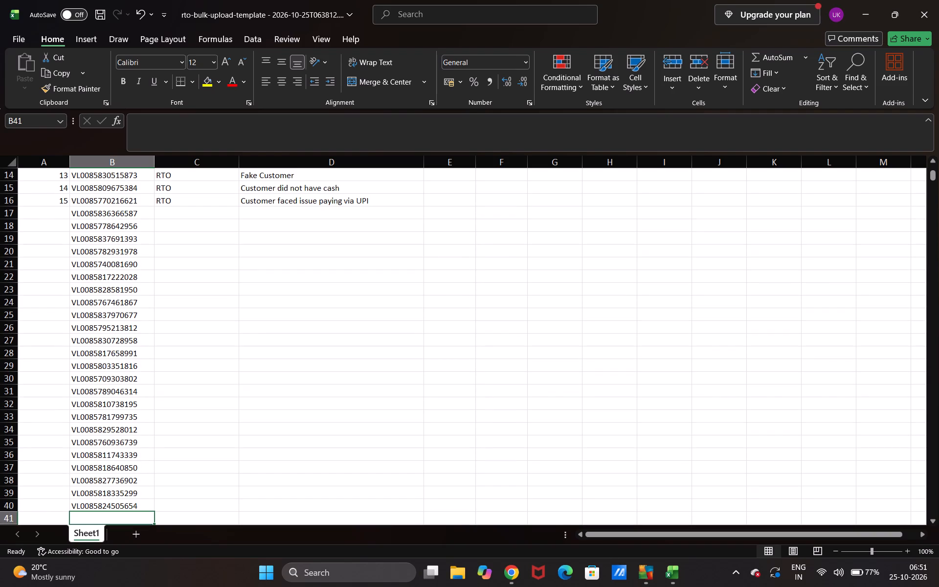
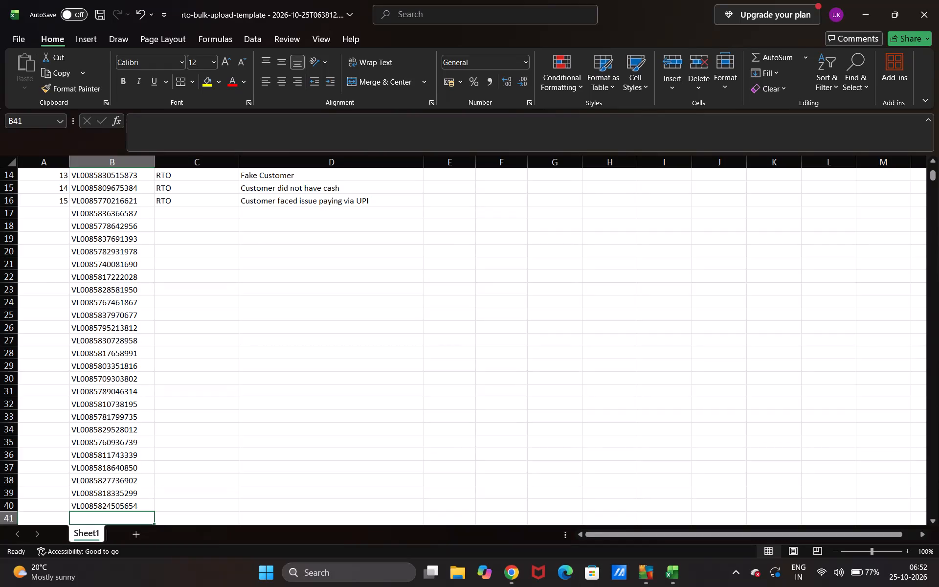
Fill the RTO status from C16 down through C40 for all the added AWB numbers.
scroll(198, 308, up, 7)
scroll(199, 356, down, 4)
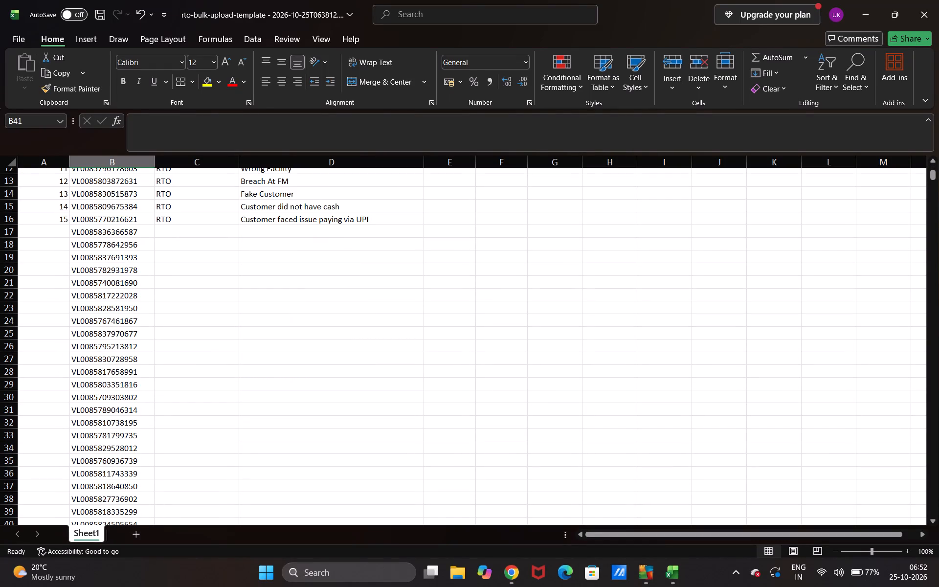
click(190, 223)
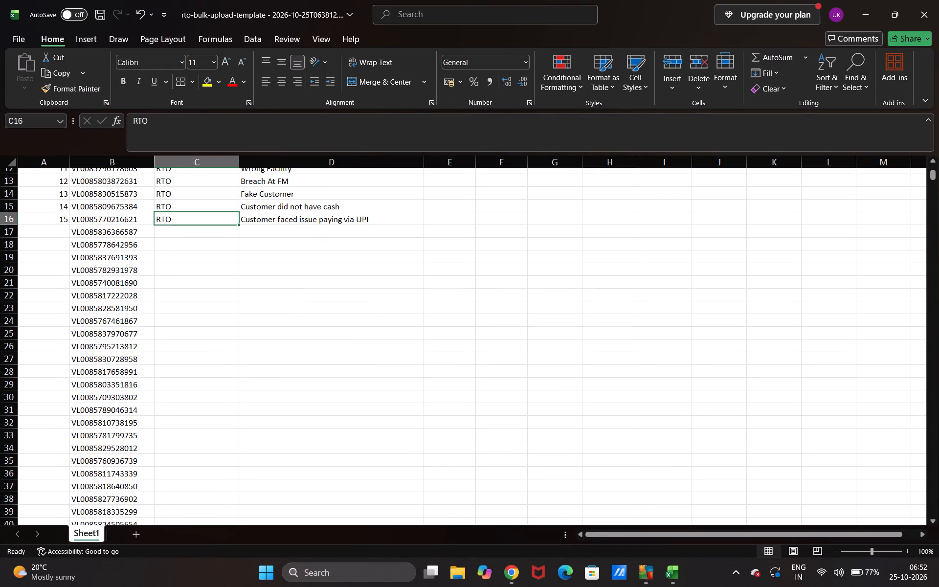
drag(238, 224, 204, 498)
Copy the reason "3 attempts done" from D6 into every Reason cell in D2:D40.
scroll(289, 412, up, 8)
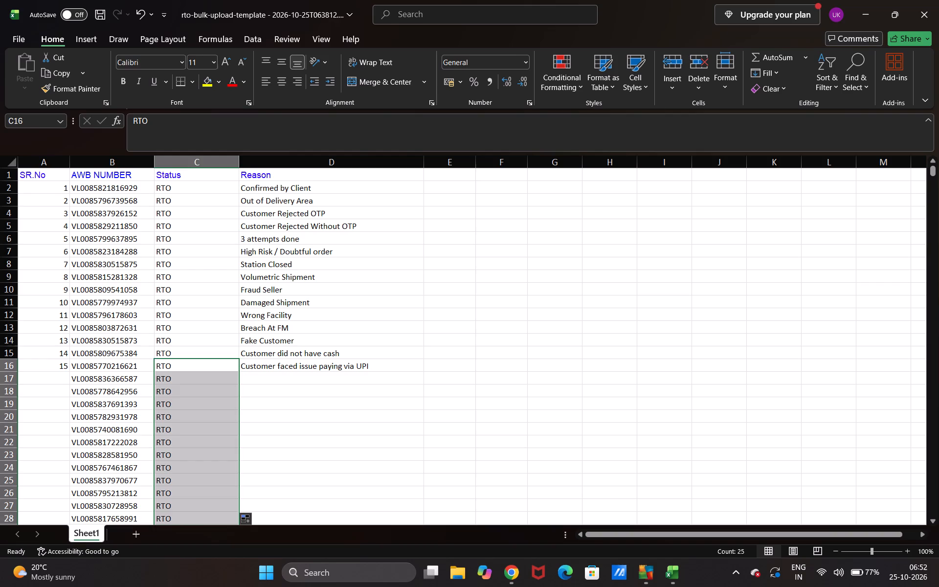
click(284, 237)
right_click(285, 238)
click(313, 215)
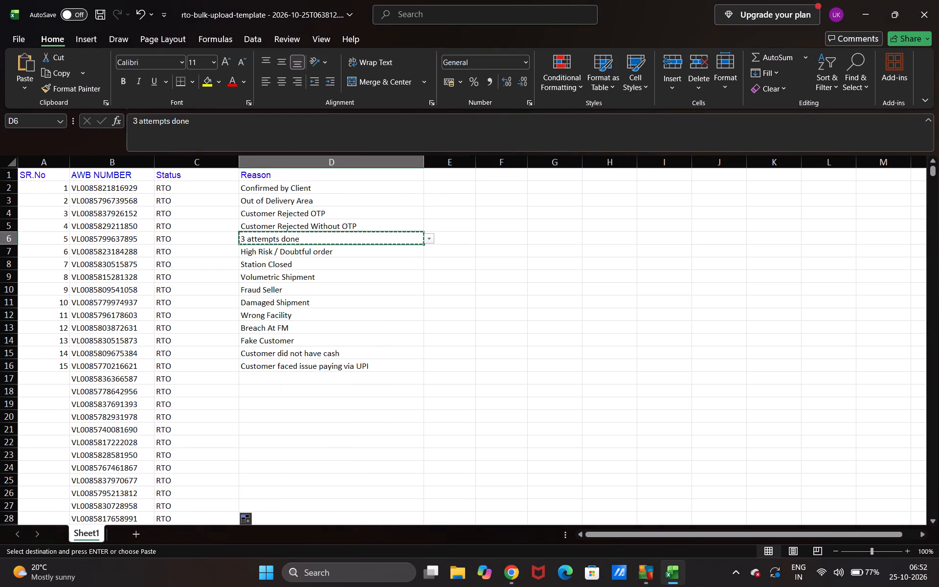
drag(282, 190, 277, 550)
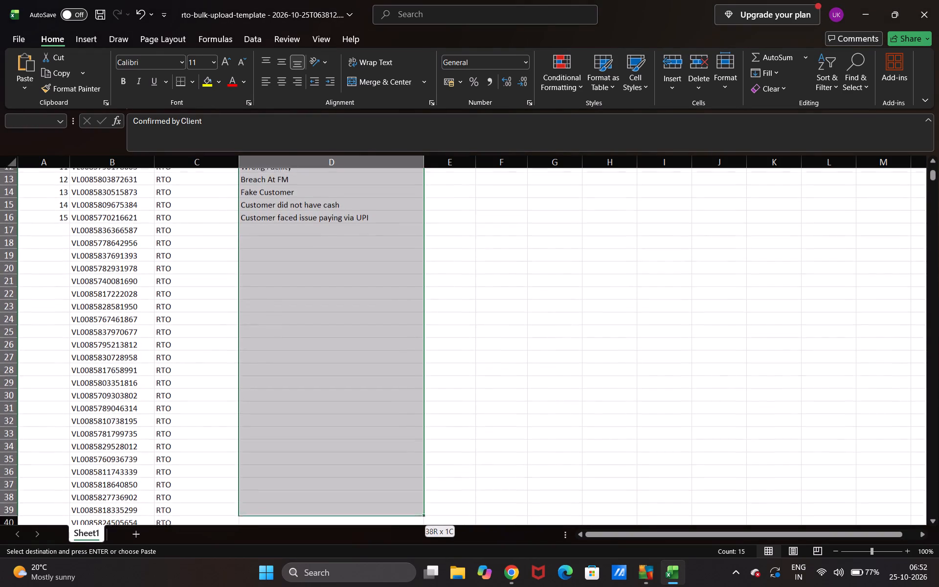
drag(277, 550, 277, 502)
right_click(272, 378)
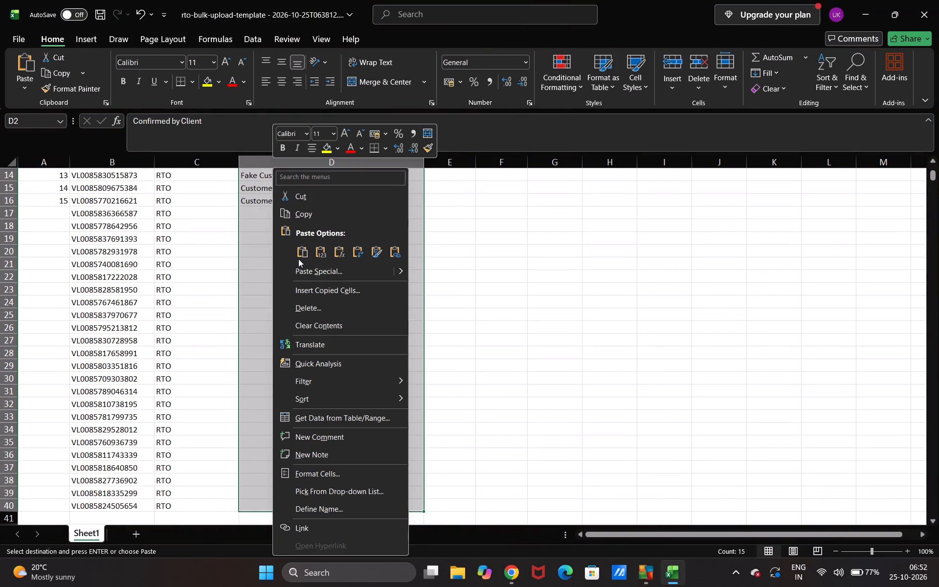
click(299, 253)
Continue the serial number series from A16 down through A40, numbering the added rows 16 to 39.
click(64, 368)
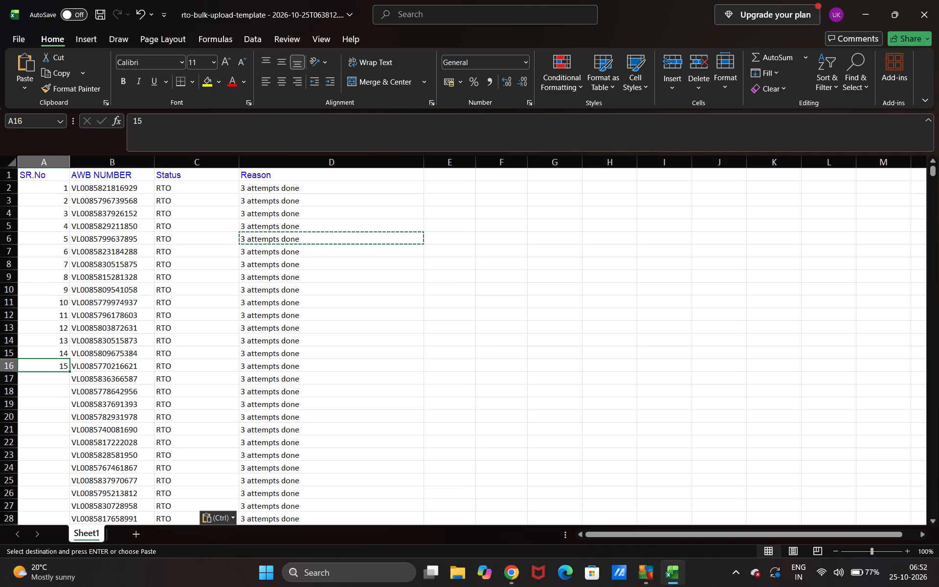
ctrl+drag(68, 371, 47, 577)
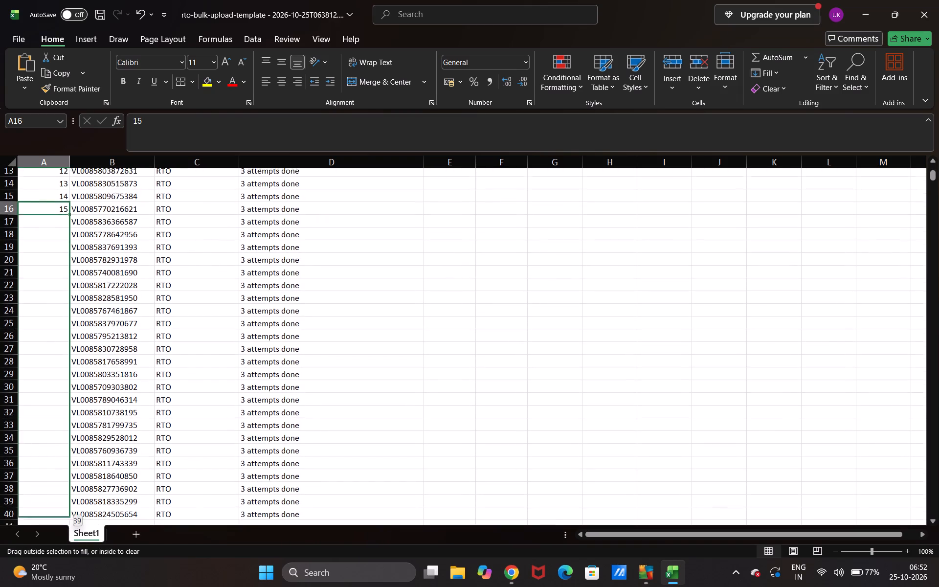
ctrl+drag(47, 577, 63, 474)
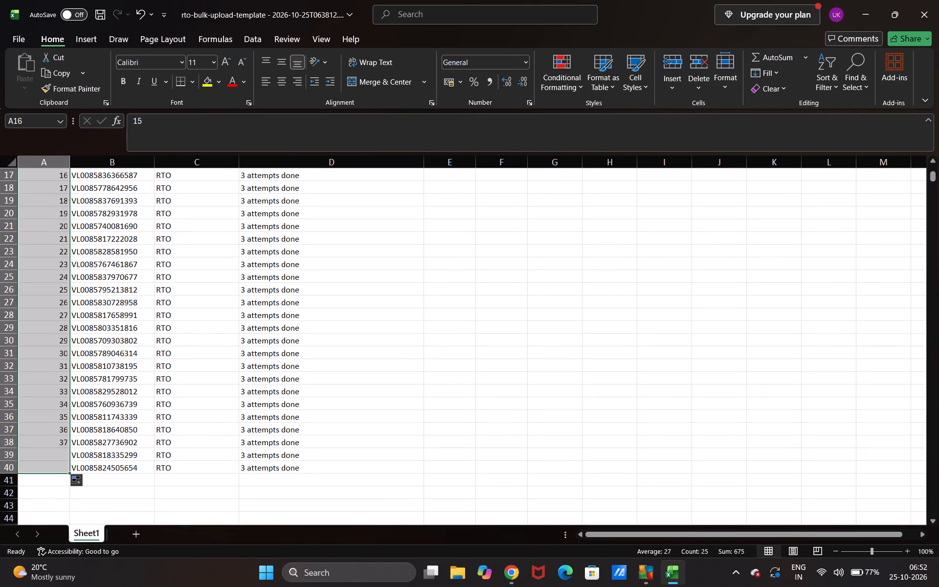
scroll(441, 366, down, 4)
click(290, 372)
click(277, 369)
triple_click(162, 394)
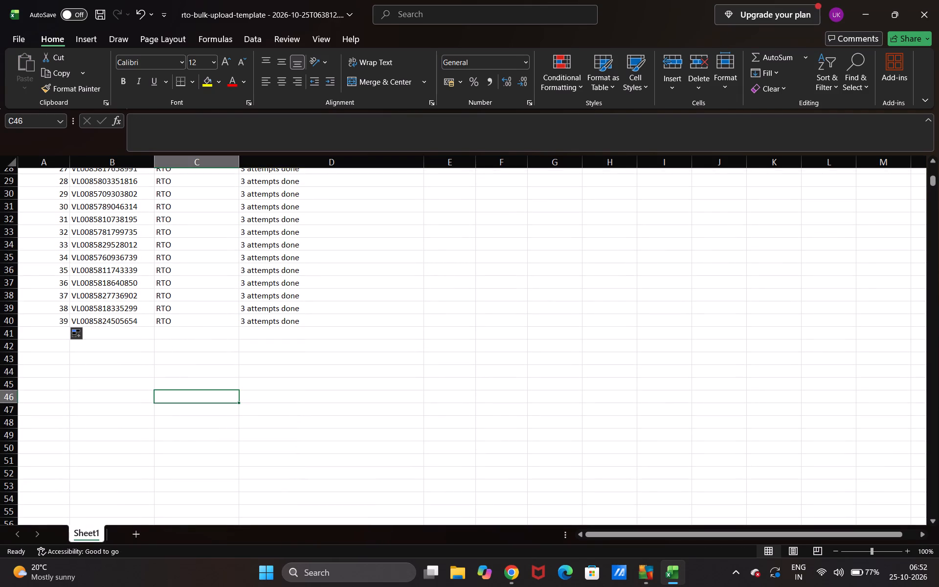
Save the completed RTO bulk upload template.
key(ctrl+s)
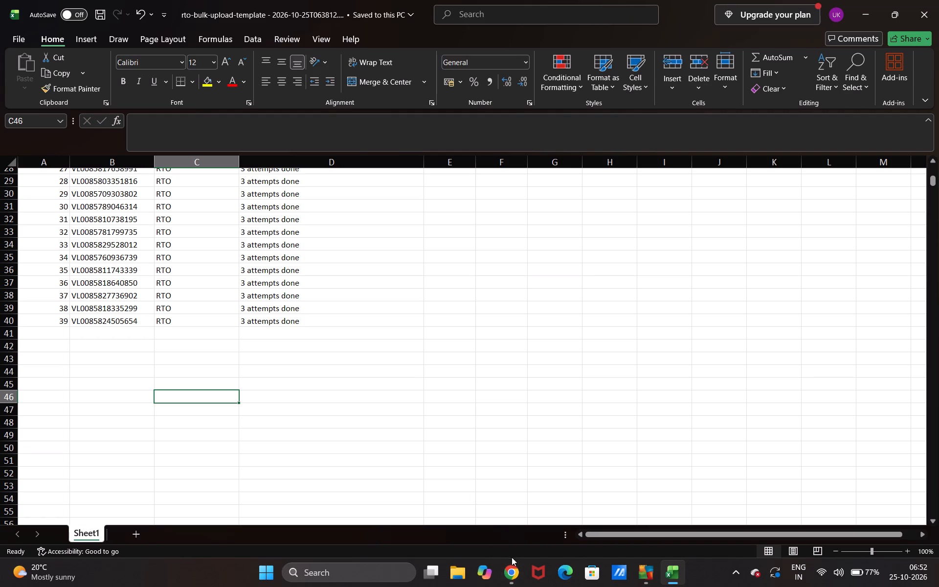
Switch to the Valmo console in Chrome and upload rto-bulk-upload-template - 2026-10-25T063812.634 from Downloads for RTO bulk booking.
click(507, 568)
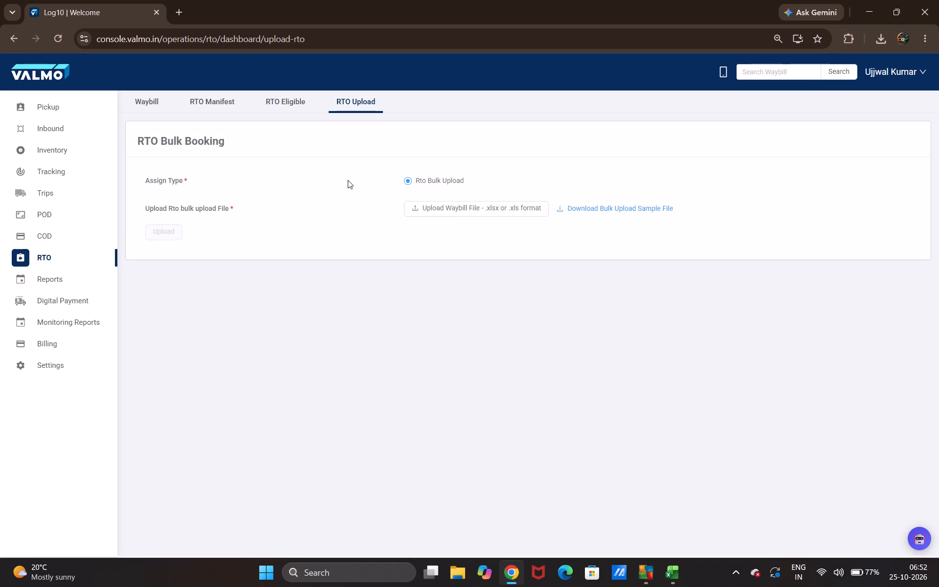
click(427, 212)
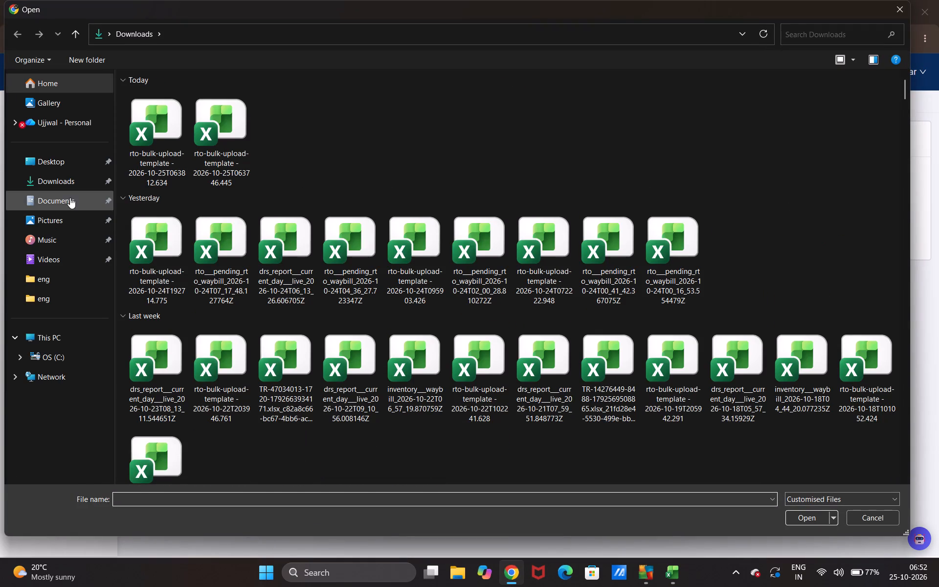
click(70, 198)
click(67, 181)
double_click(173, 121)
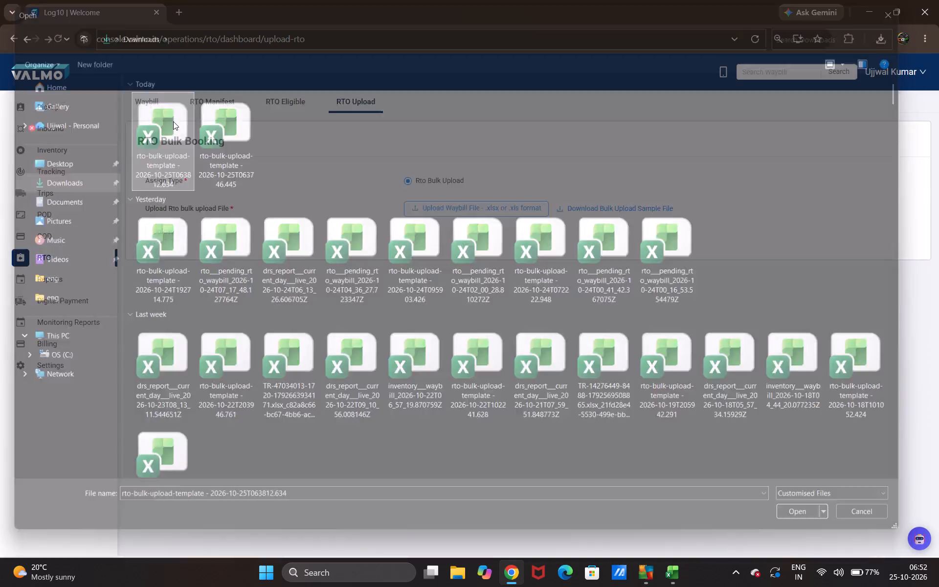
click(162, 228)
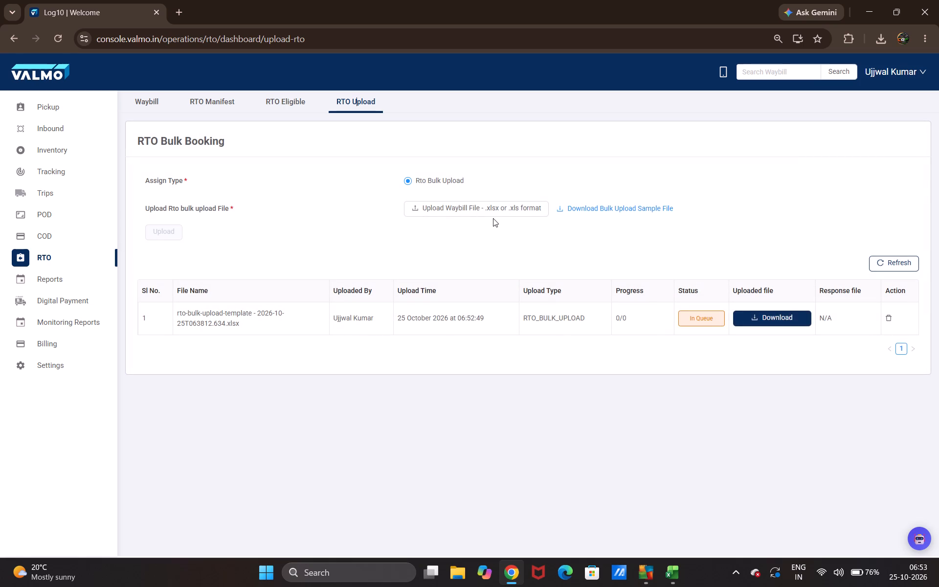
Refresh the RTO bulk booking list to check the uploaded file's processing progress and status.
click(884, 265)
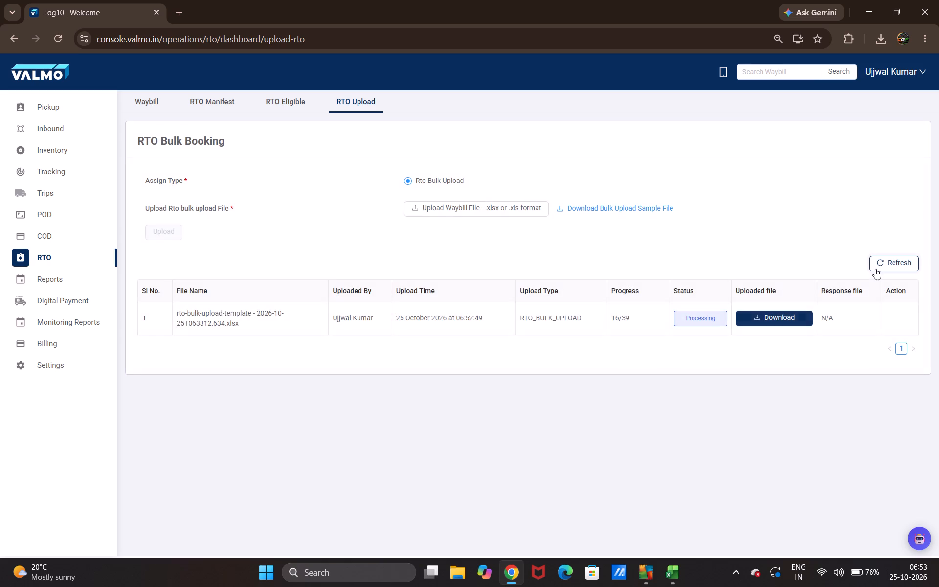
click(875, 269)
click(875, 269)
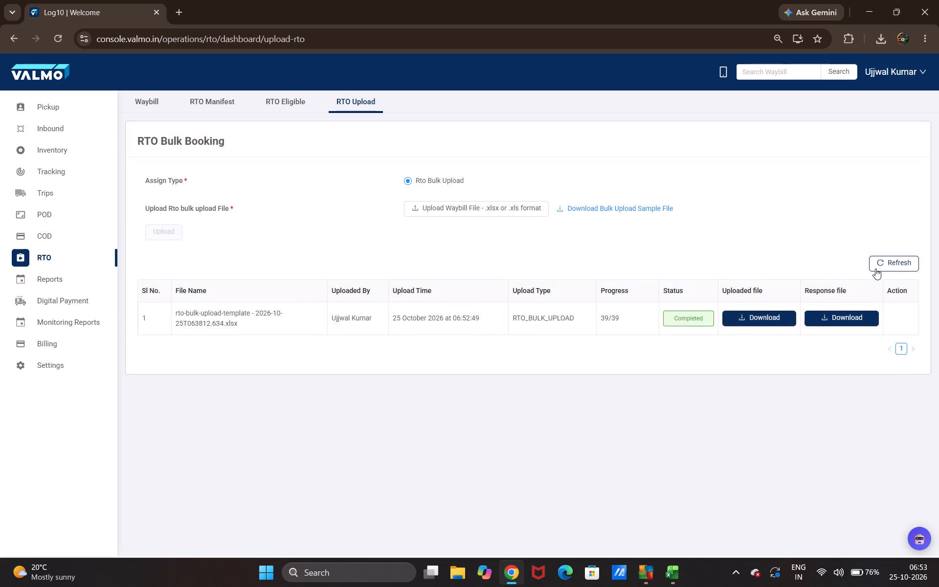
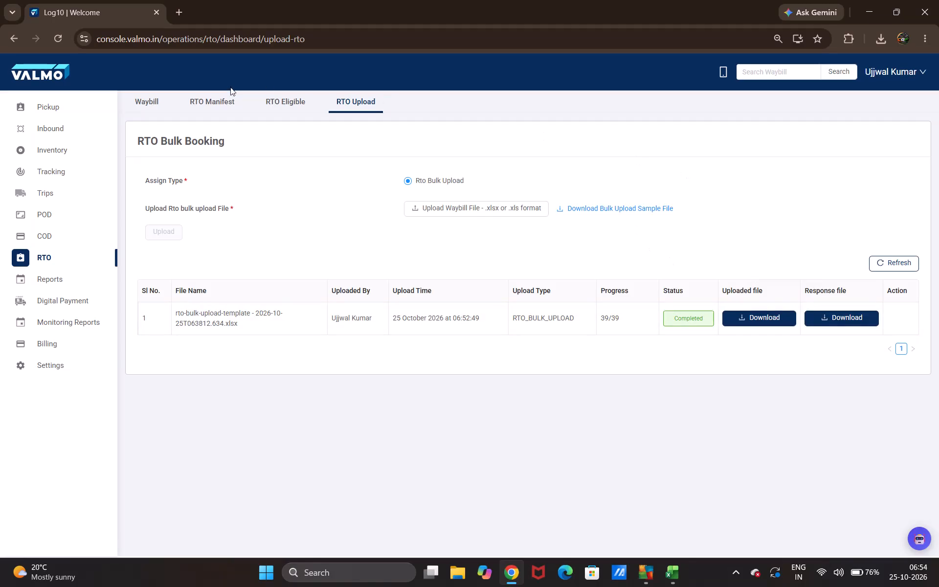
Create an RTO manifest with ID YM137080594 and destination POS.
click(222, 98)
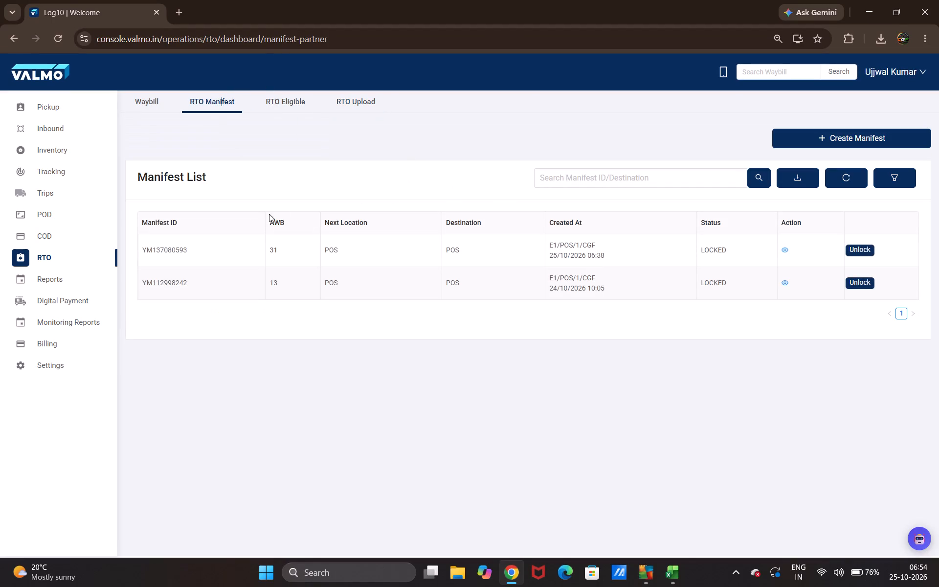
click(835, 138)
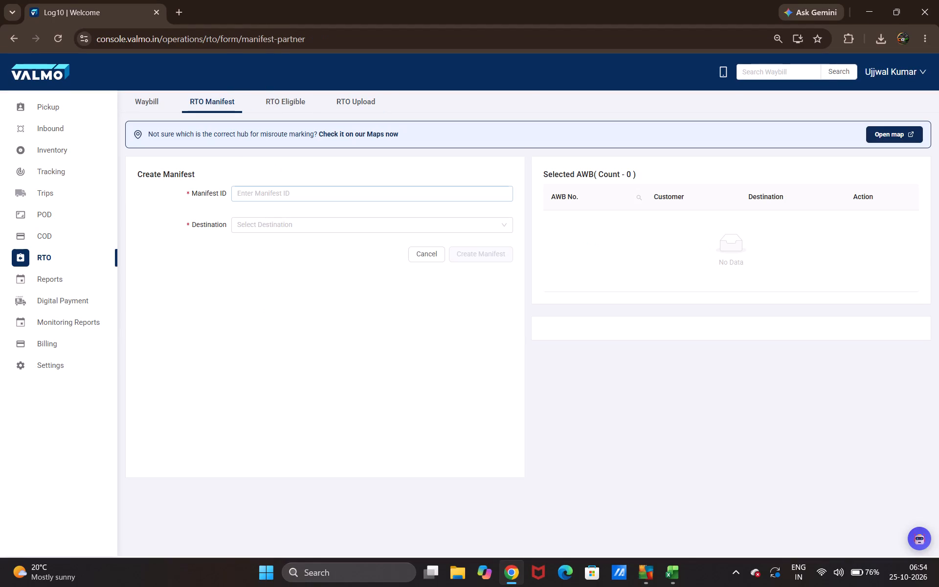
click(270, 191)
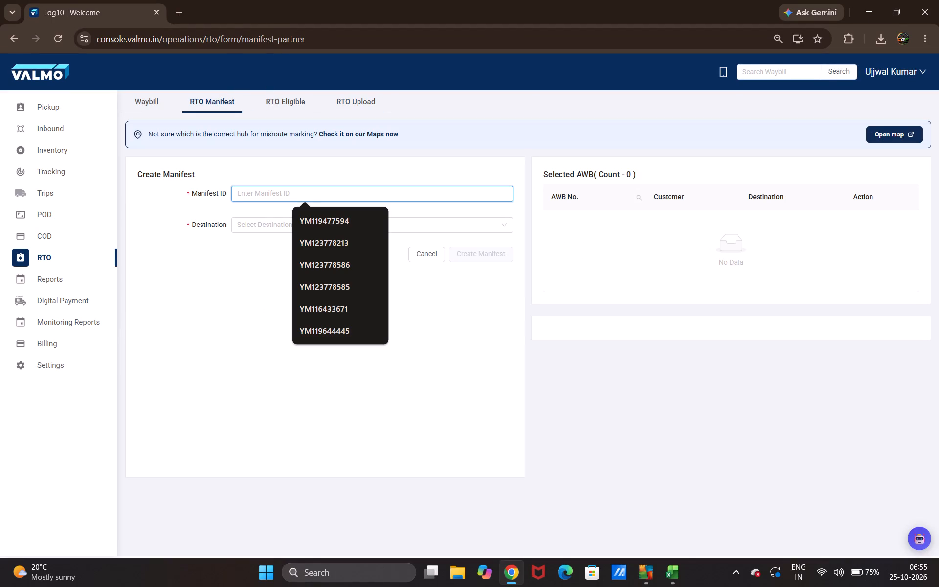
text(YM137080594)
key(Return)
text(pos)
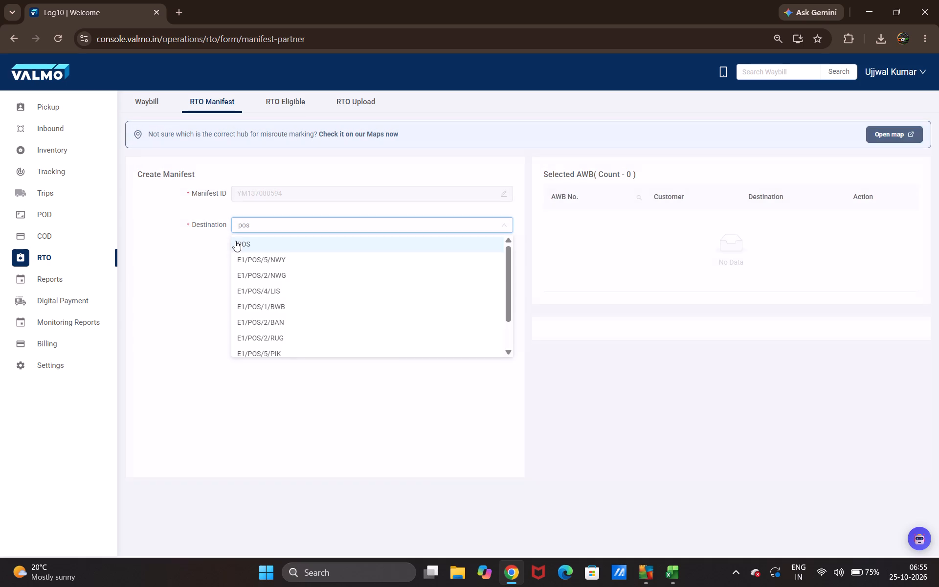
click(238, 240)
click(469, 250)
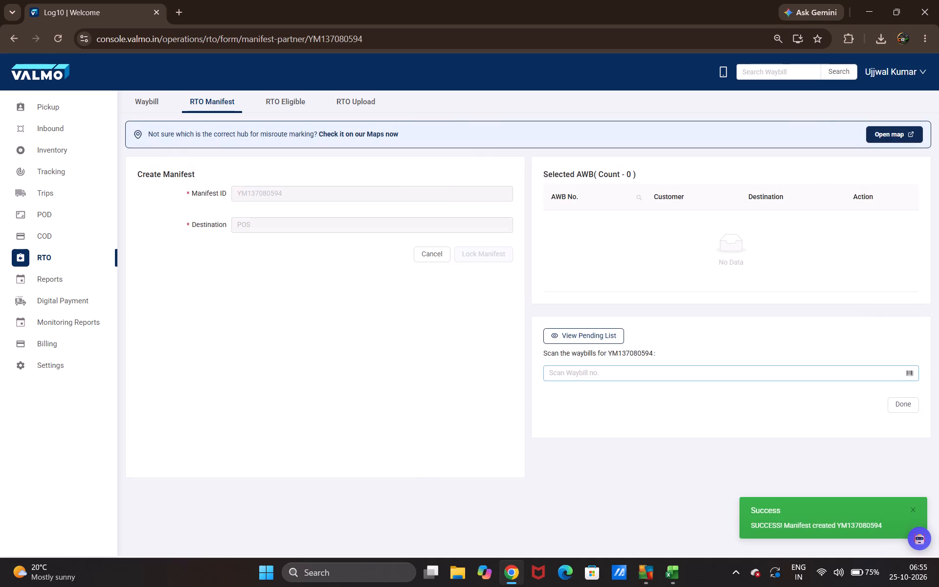
click(633, 376)
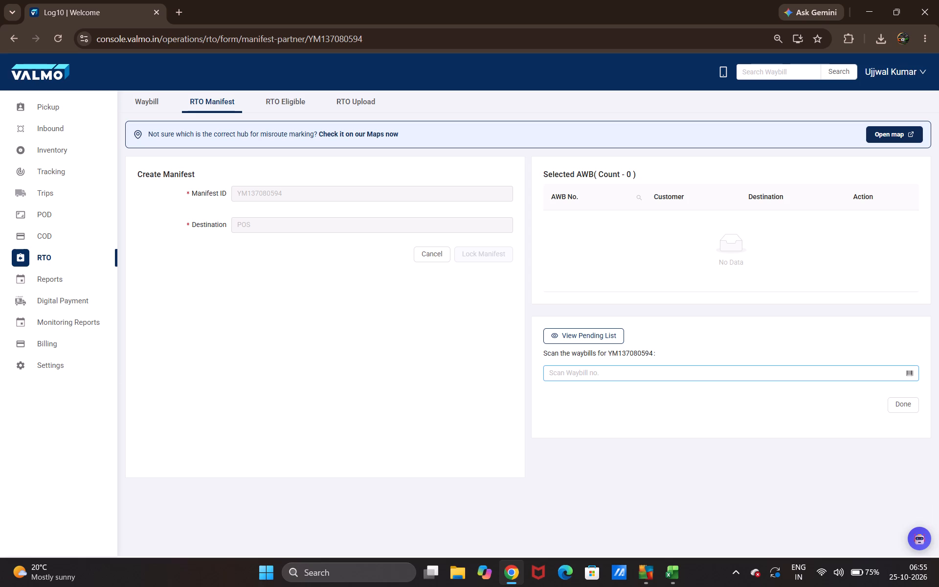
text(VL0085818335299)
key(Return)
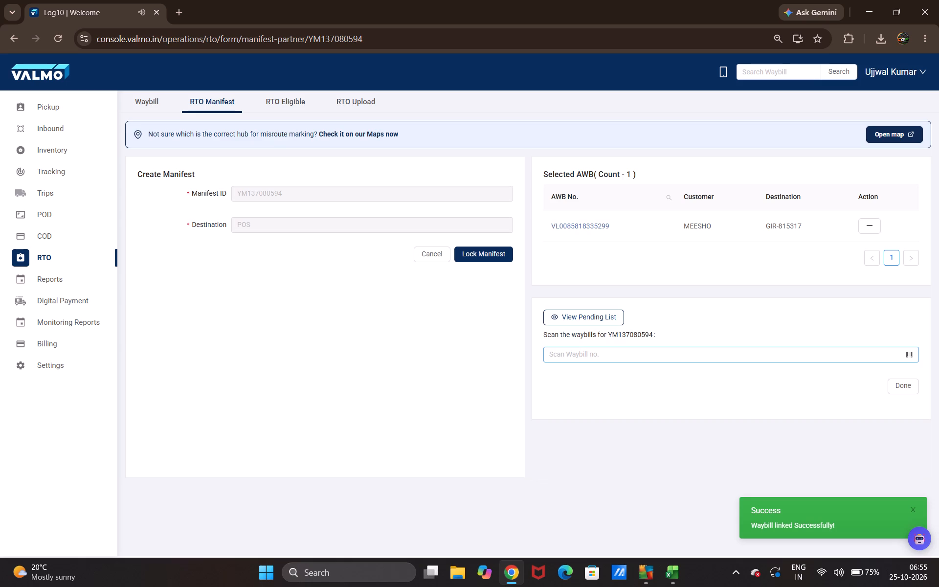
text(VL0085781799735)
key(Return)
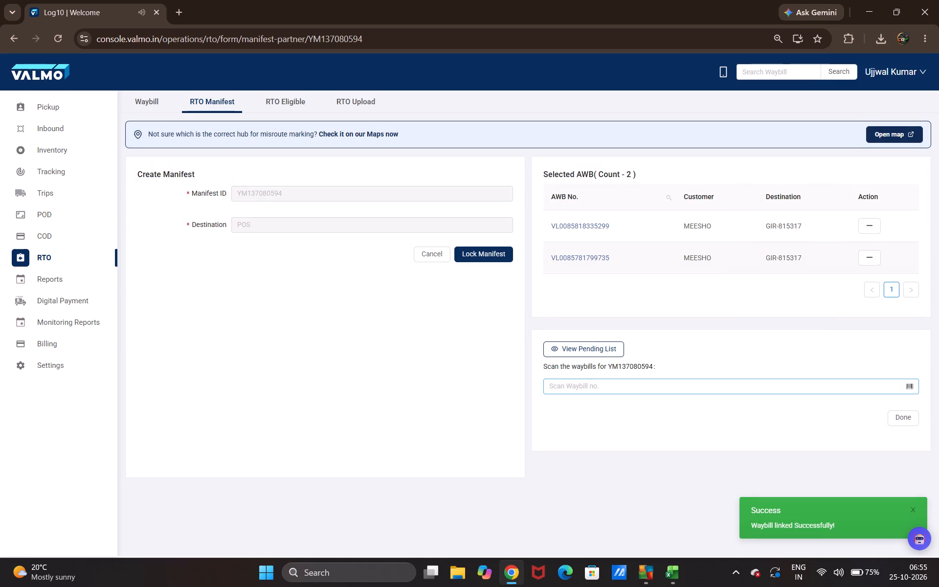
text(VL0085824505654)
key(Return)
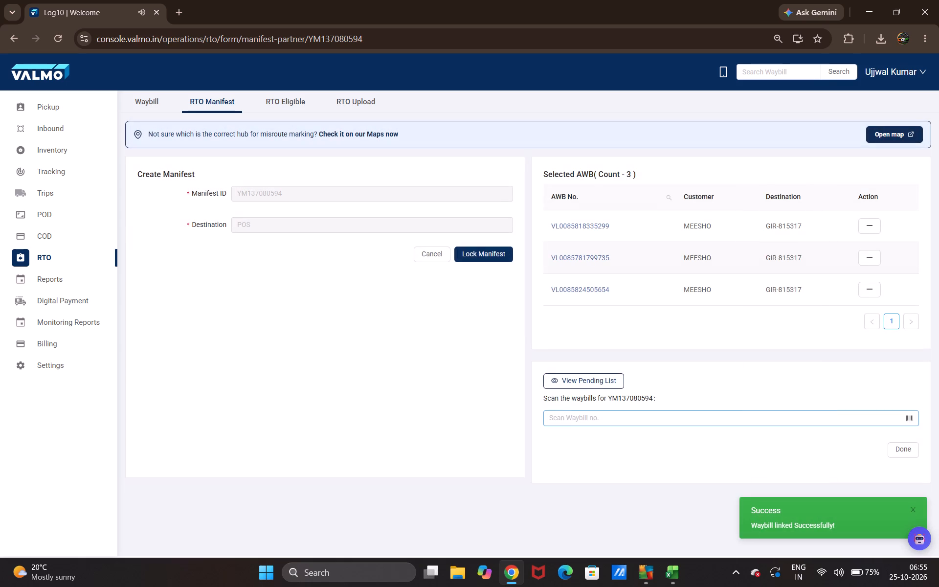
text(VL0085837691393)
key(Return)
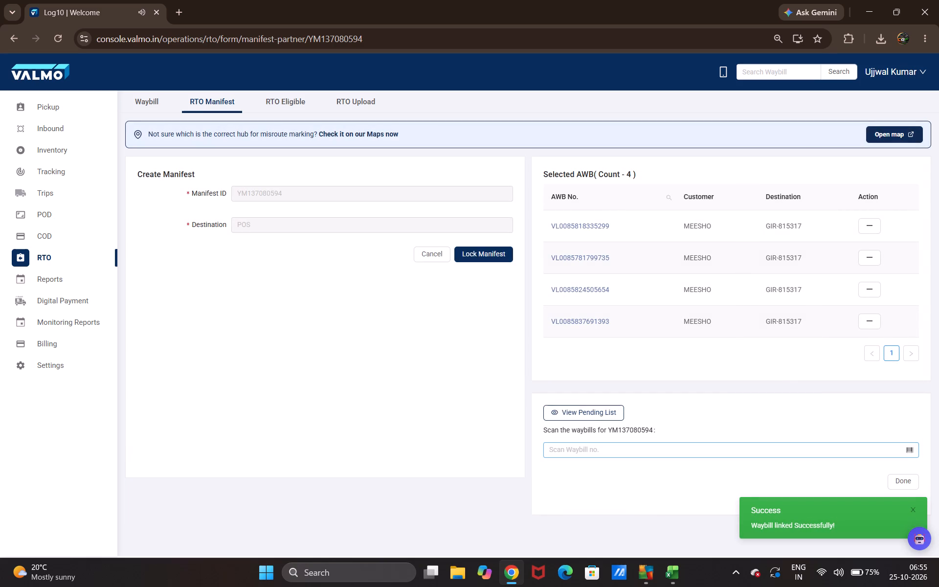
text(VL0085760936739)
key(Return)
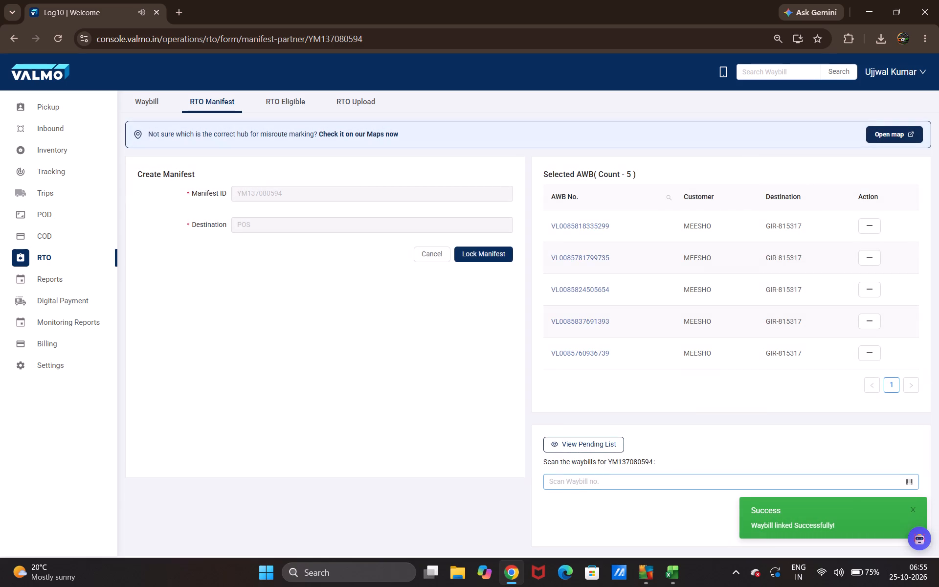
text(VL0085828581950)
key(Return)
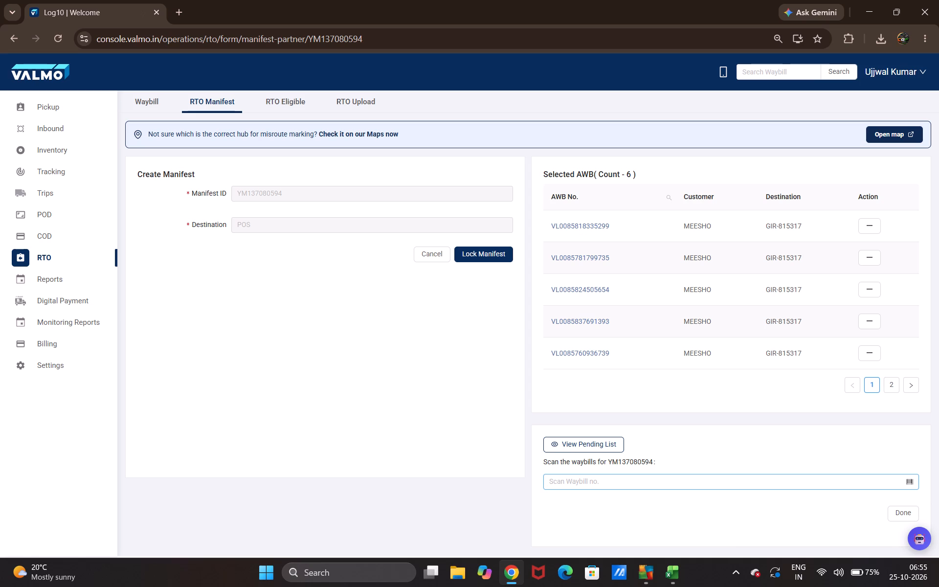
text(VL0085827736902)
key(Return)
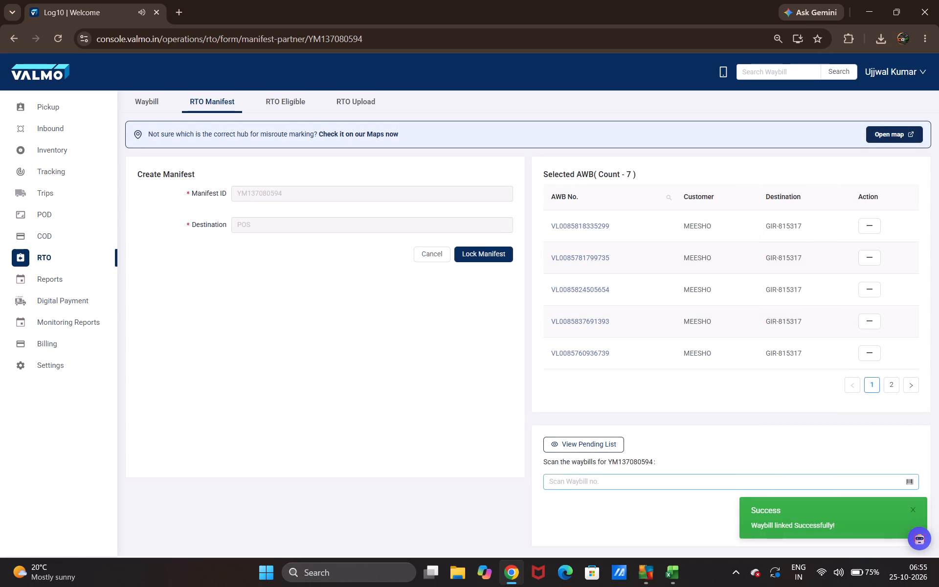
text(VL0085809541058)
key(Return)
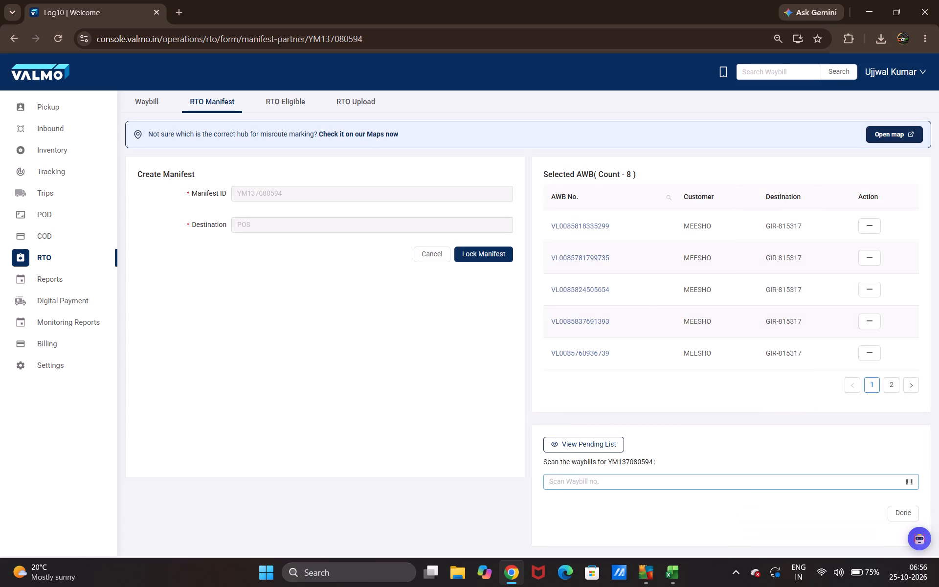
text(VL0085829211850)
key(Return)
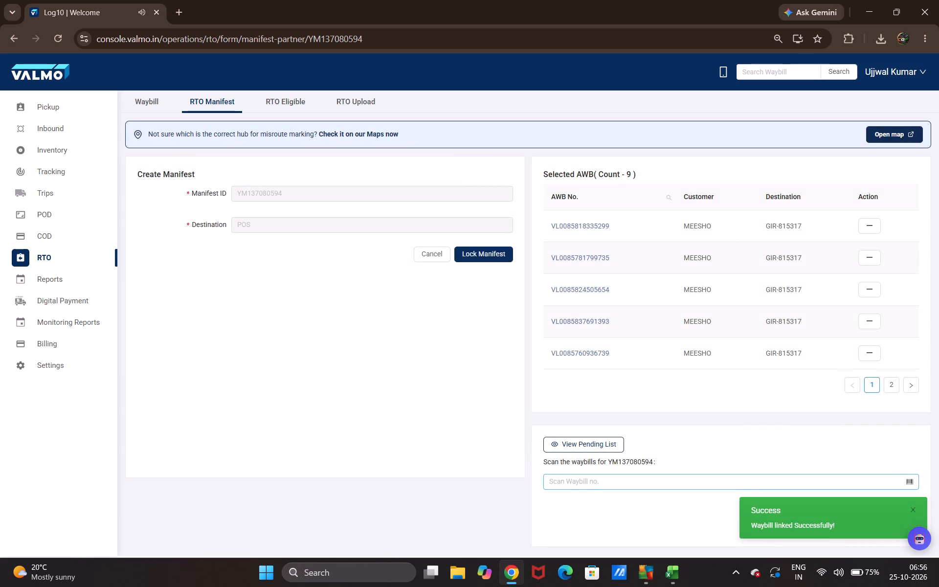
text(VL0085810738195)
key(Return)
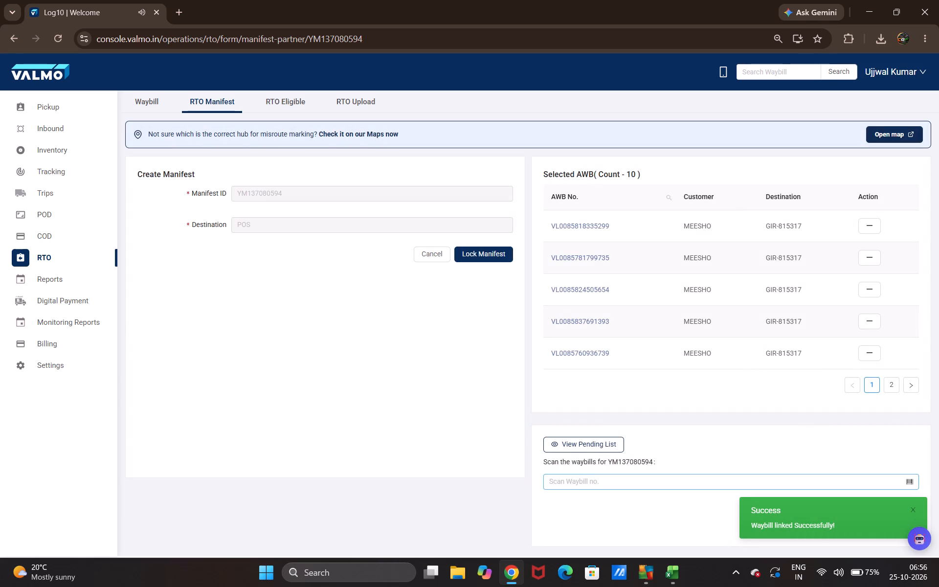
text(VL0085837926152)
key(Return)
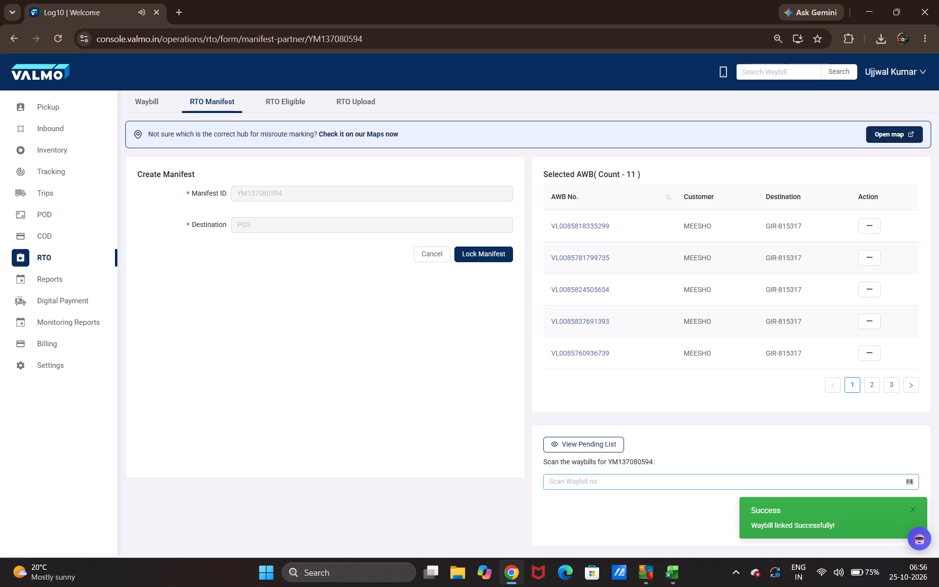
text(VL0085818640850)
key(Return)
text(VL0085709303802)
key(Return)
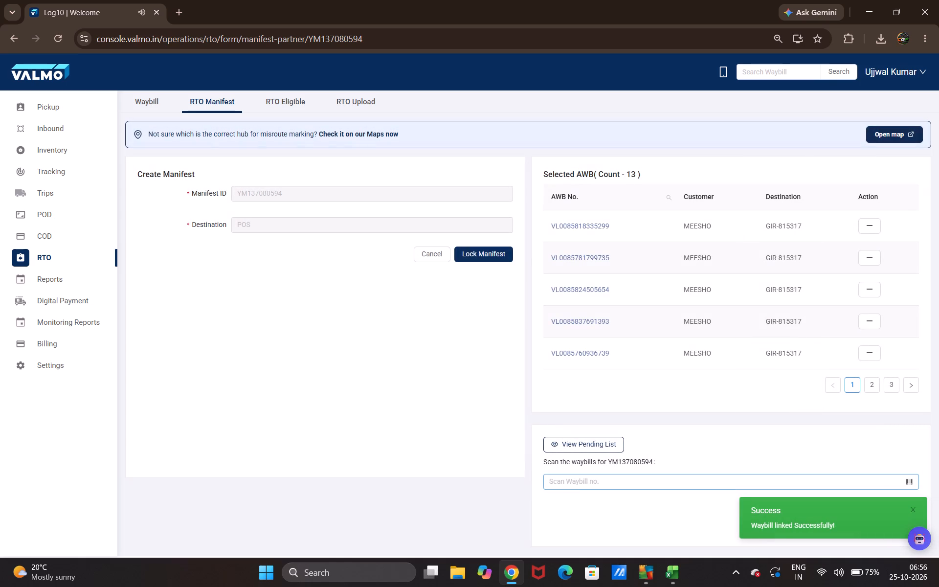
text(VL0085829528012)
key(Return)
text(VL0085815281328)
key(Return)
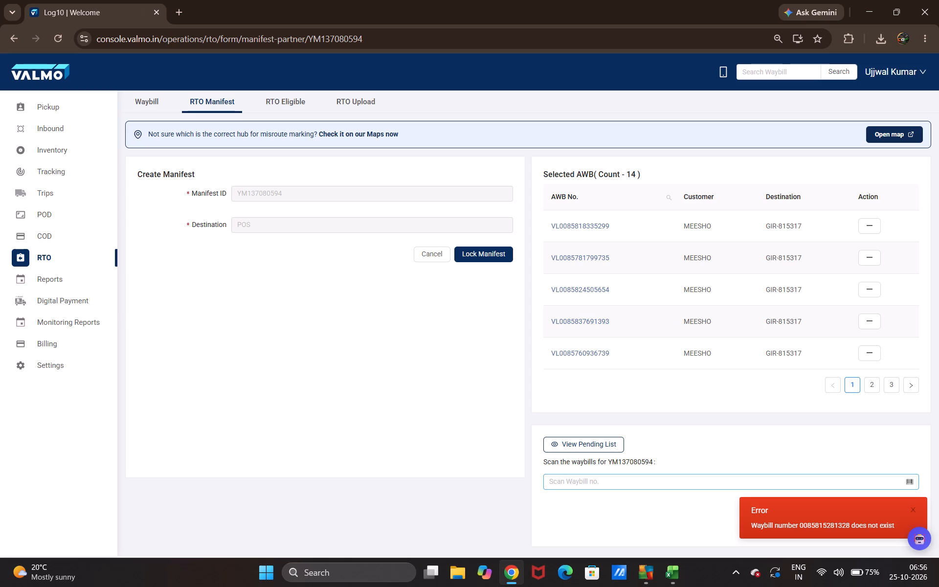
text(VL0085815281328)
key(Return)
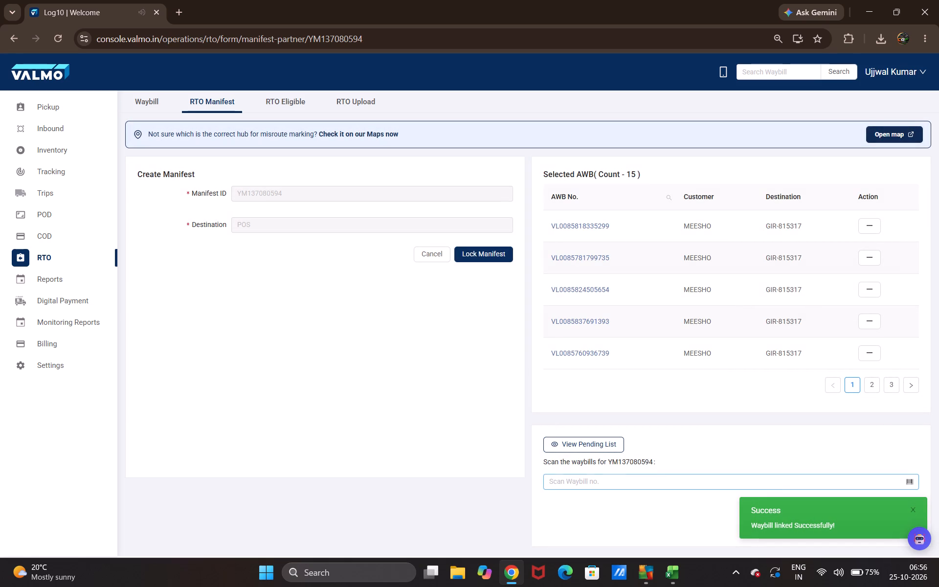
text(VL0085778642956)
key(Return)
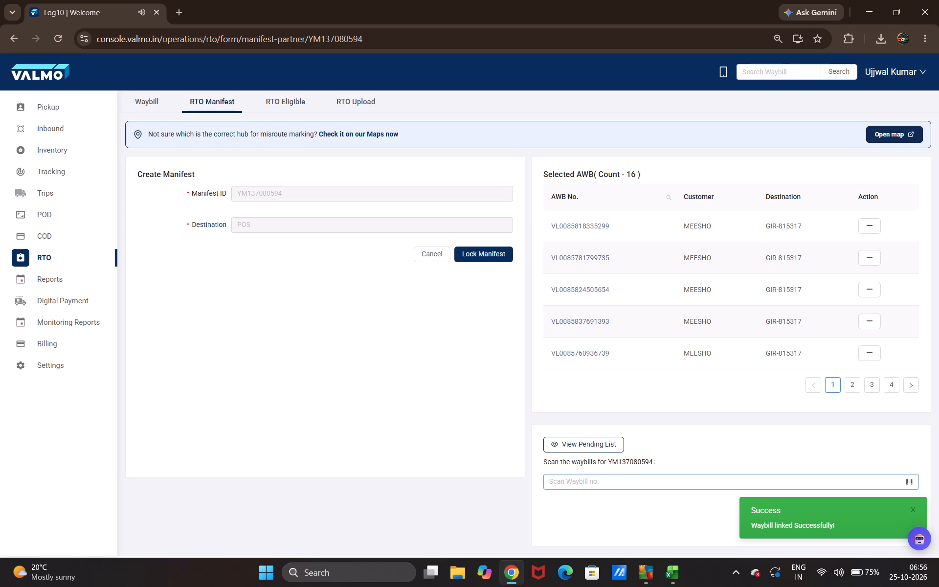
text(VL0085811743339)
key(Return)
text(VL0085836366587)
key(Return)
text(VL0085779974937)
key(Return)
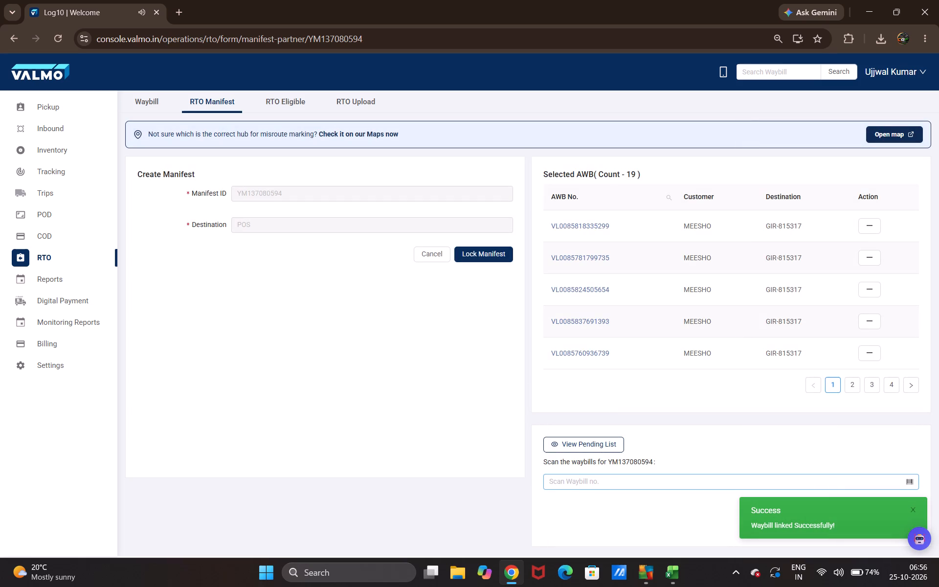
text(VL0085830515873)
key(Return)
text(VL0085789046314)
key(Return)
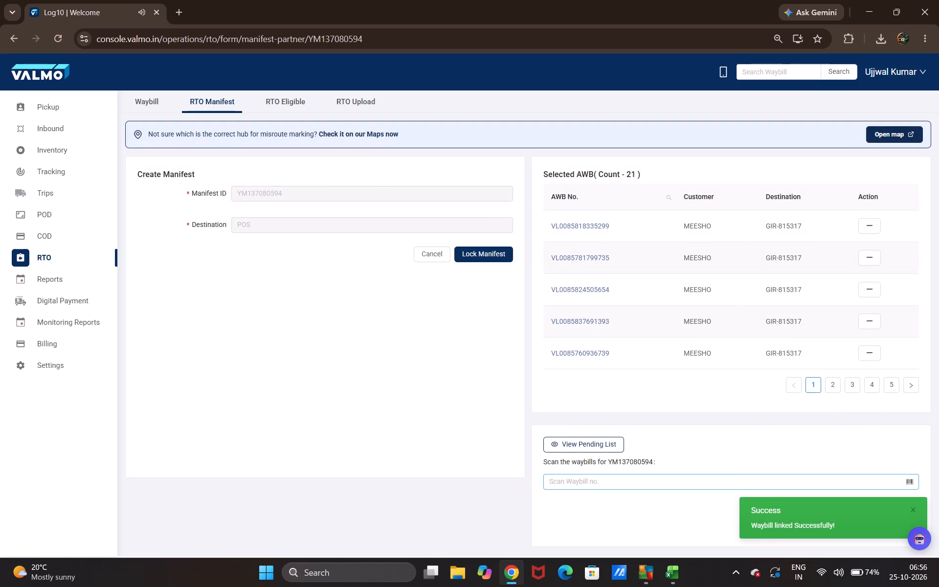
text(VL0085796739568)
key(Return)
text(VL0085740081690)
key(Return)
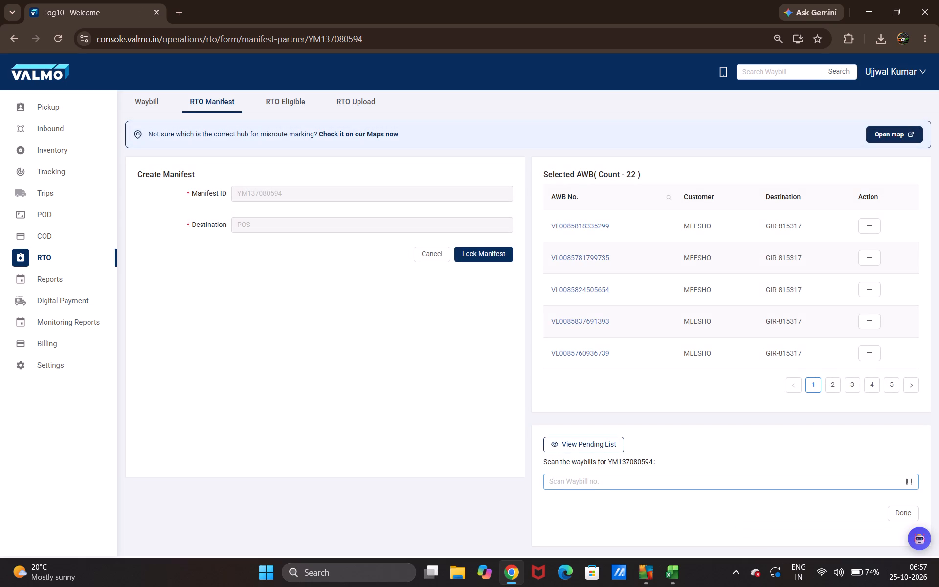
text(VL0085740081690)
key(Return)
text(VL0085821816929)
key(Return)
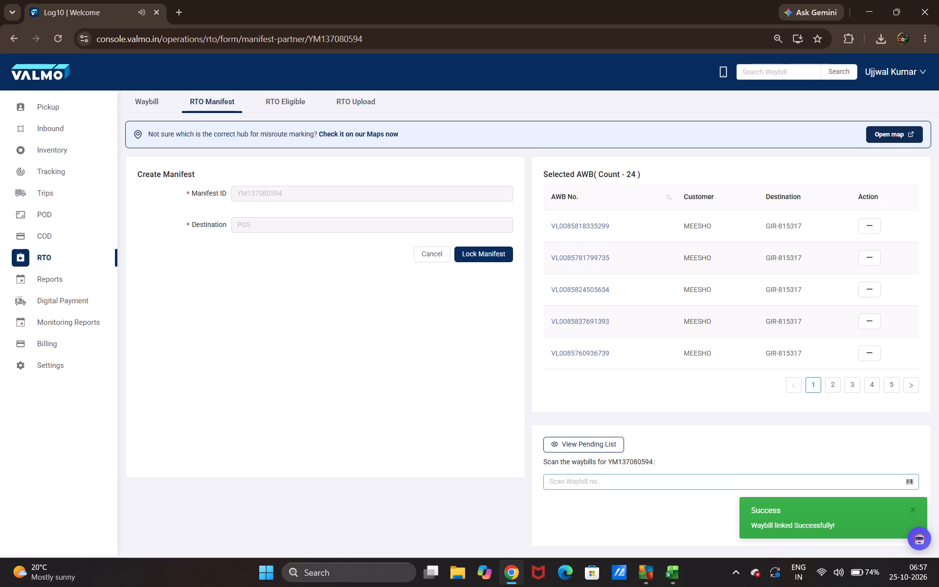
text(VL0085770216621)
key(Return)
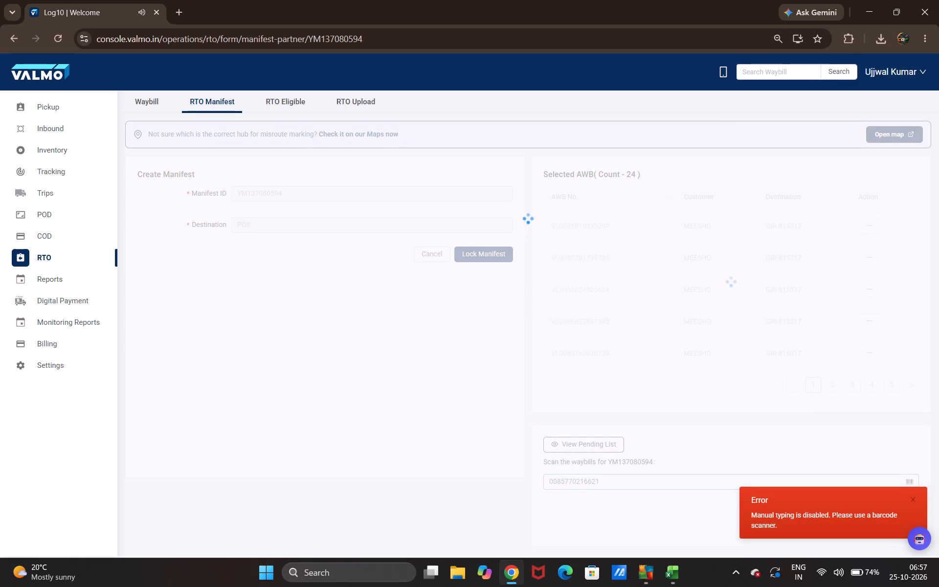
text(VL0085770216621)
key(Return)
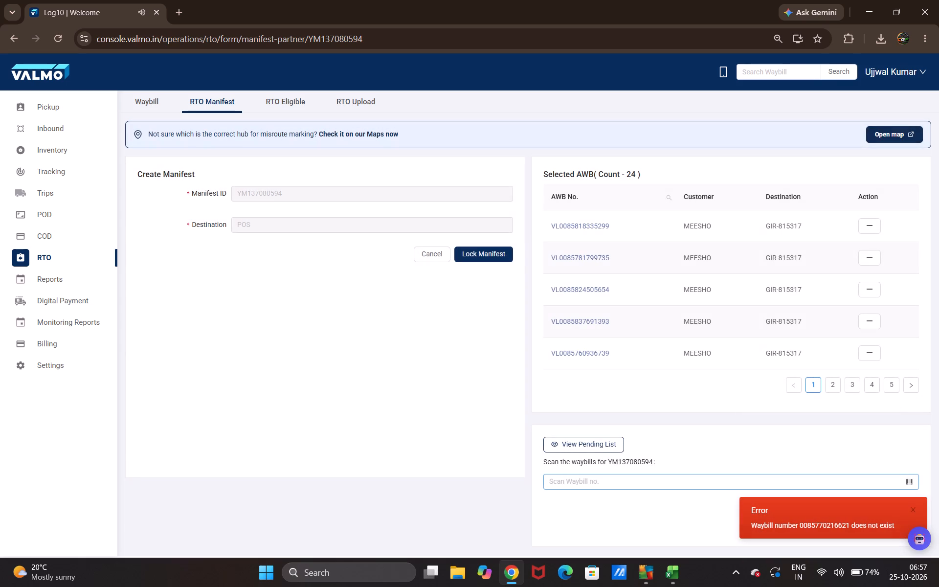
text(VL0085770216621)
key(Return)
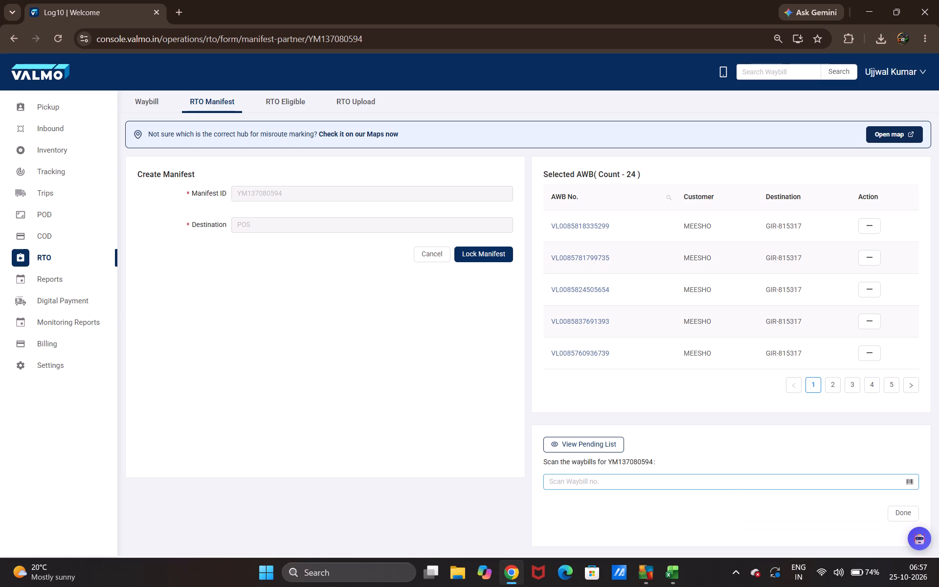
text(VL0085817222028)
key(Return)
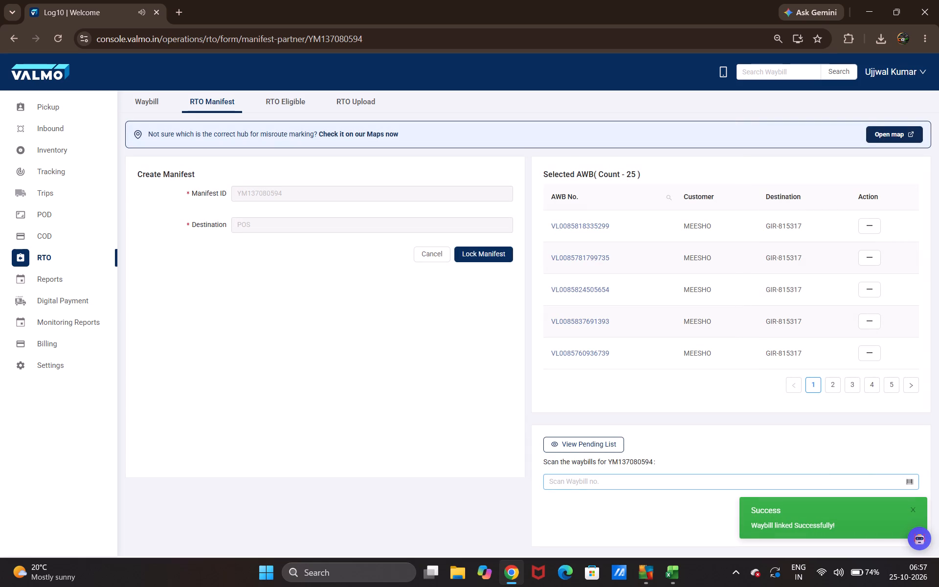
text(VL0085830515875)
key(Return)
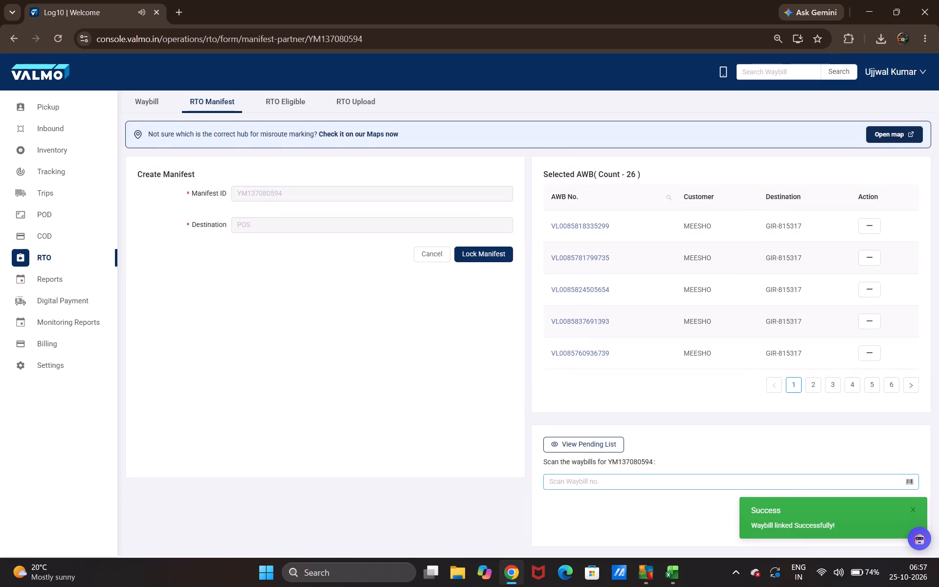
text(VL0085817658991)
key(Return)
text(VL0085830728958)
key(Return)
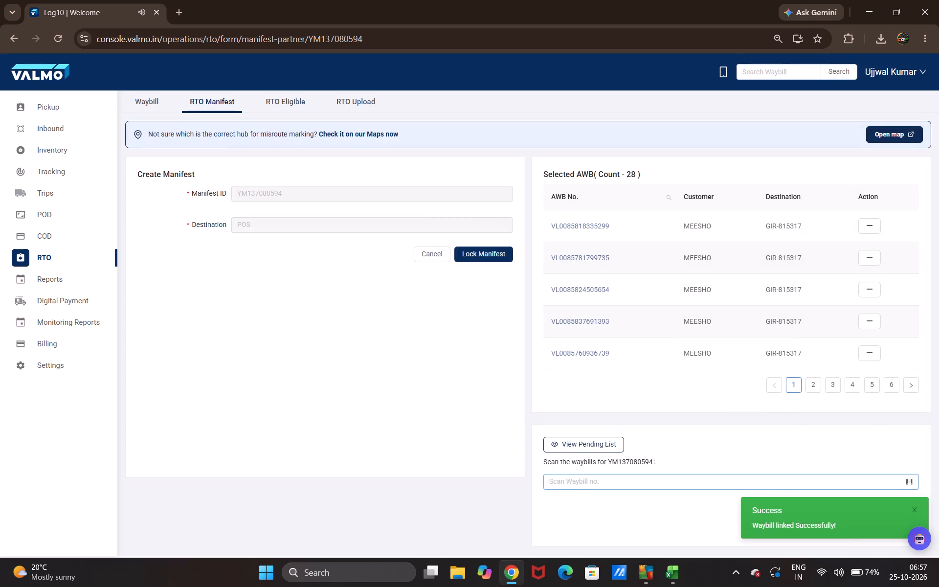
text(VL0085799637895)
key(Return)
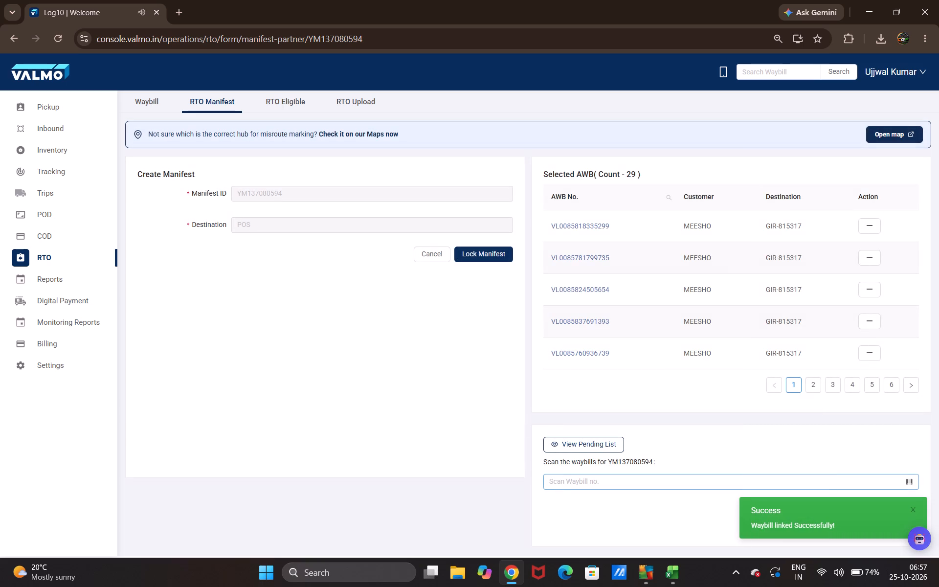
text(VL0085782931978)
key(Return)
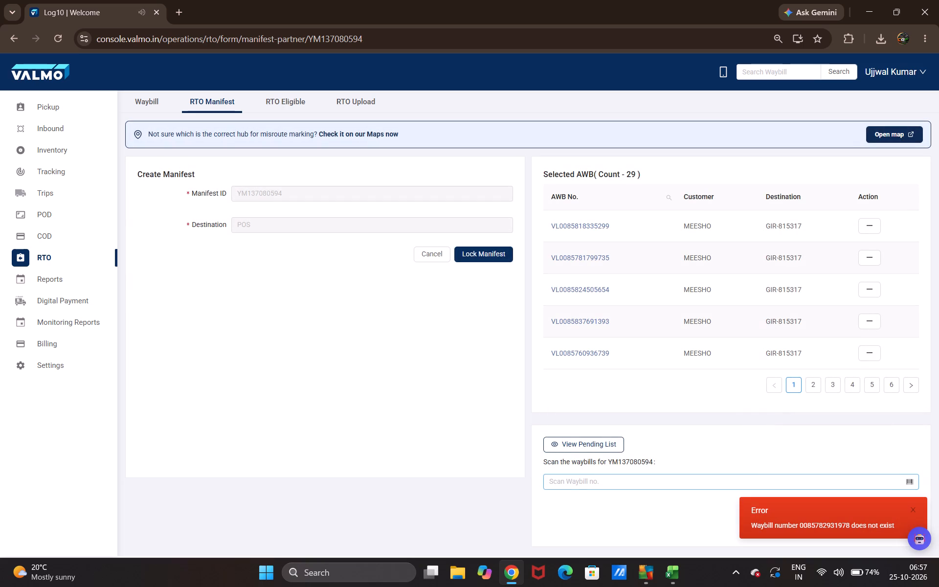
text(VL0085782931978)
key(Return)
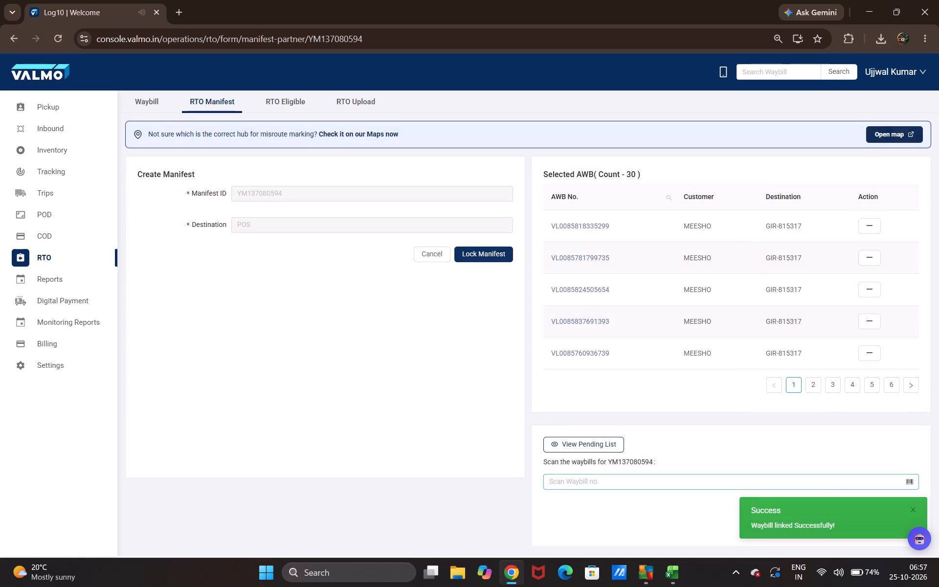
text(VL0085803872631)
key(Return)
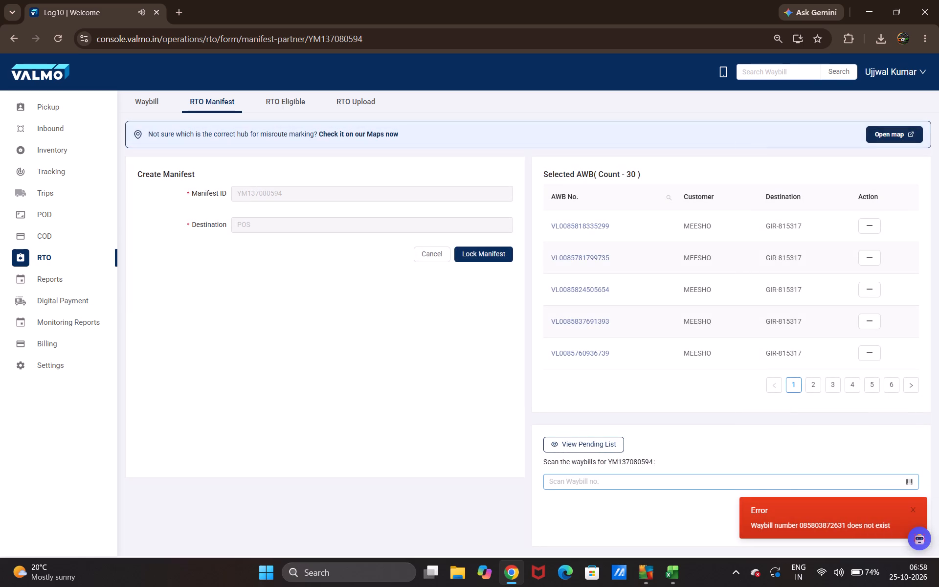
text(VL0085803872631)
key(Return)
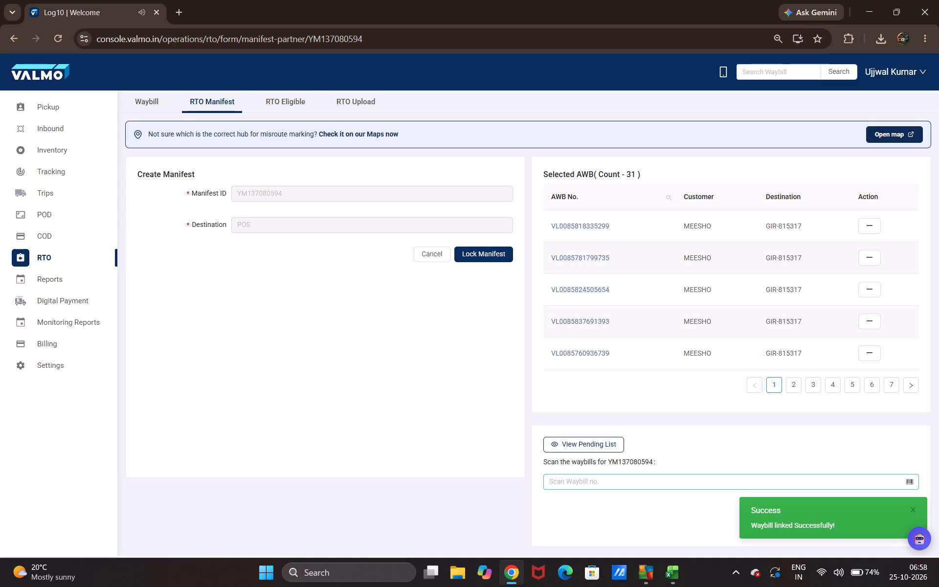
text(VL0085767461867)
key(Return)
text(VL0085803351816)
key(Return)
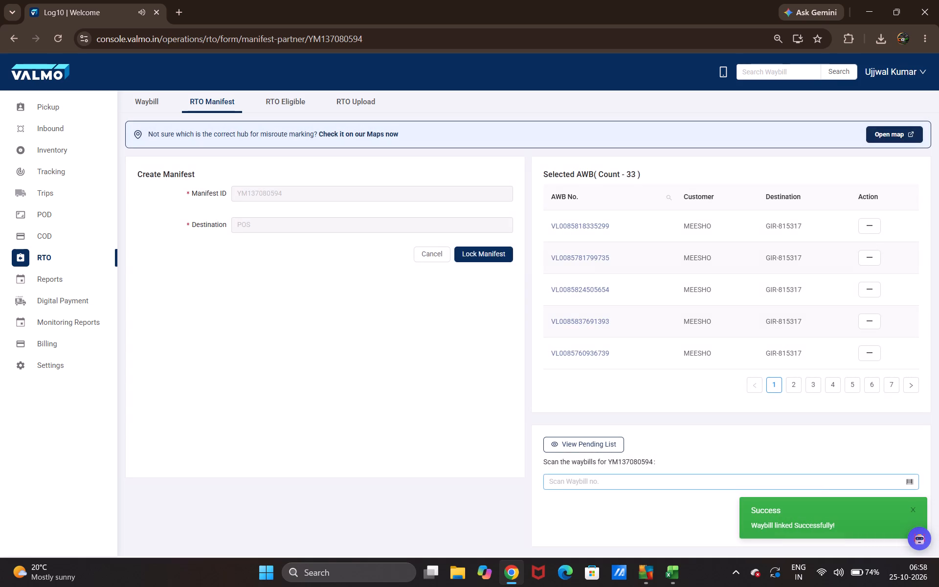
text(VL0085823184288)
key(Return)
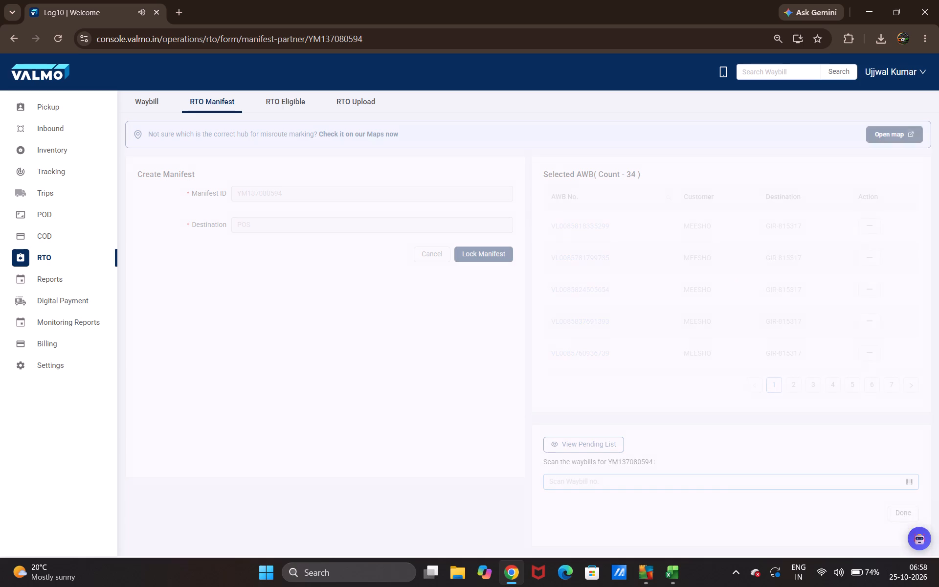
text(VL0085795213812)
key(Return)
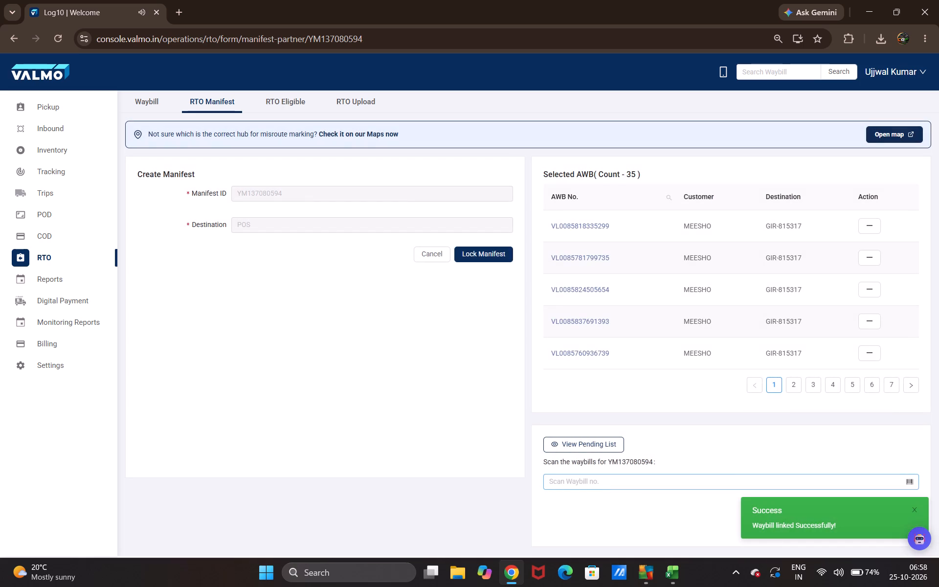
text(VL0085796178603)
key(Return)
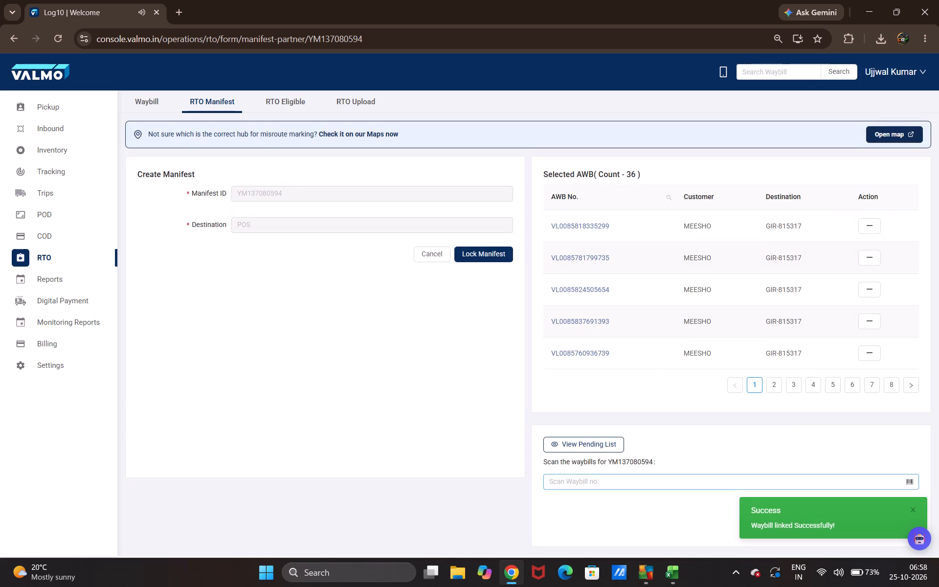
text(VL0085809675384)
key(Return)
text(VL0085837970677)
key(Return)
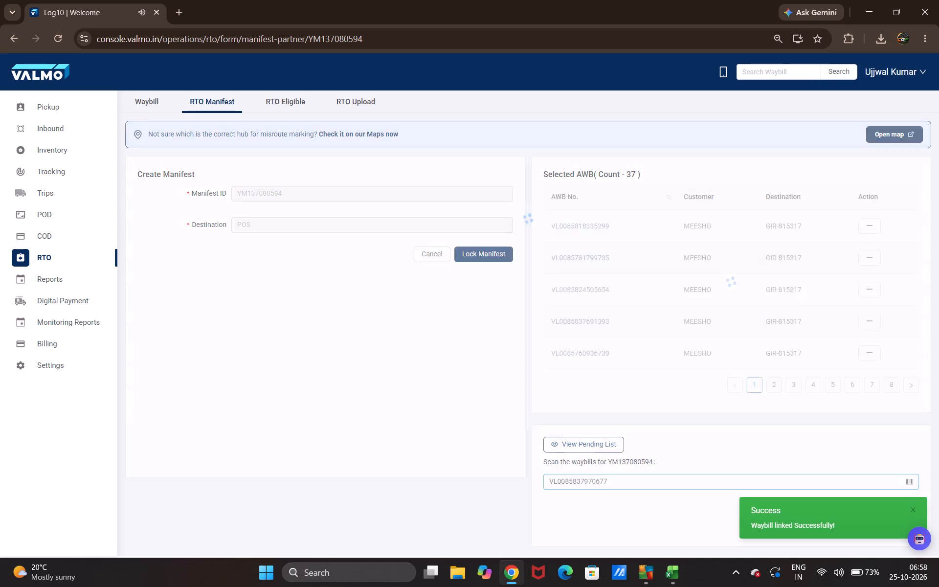
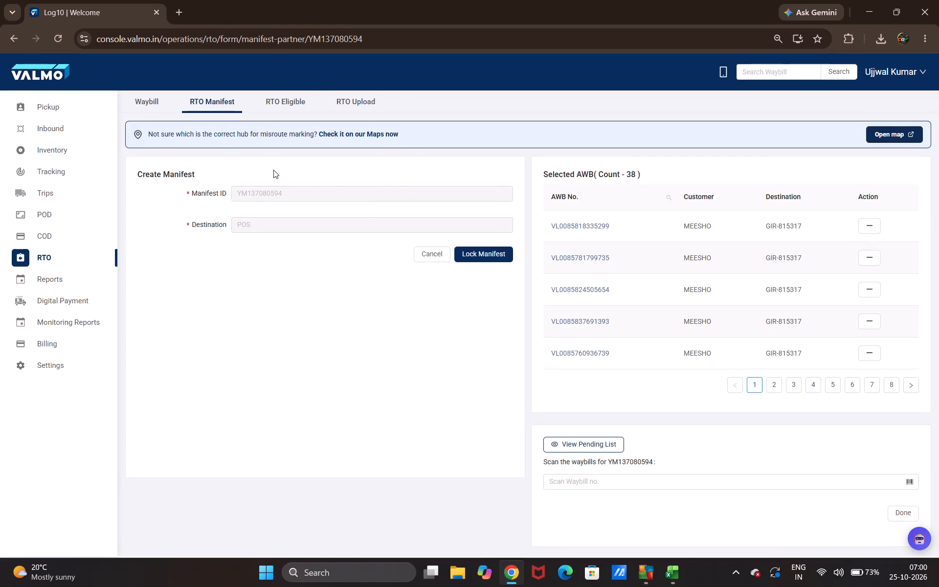
right_click(87, 9)
click(134, 124)
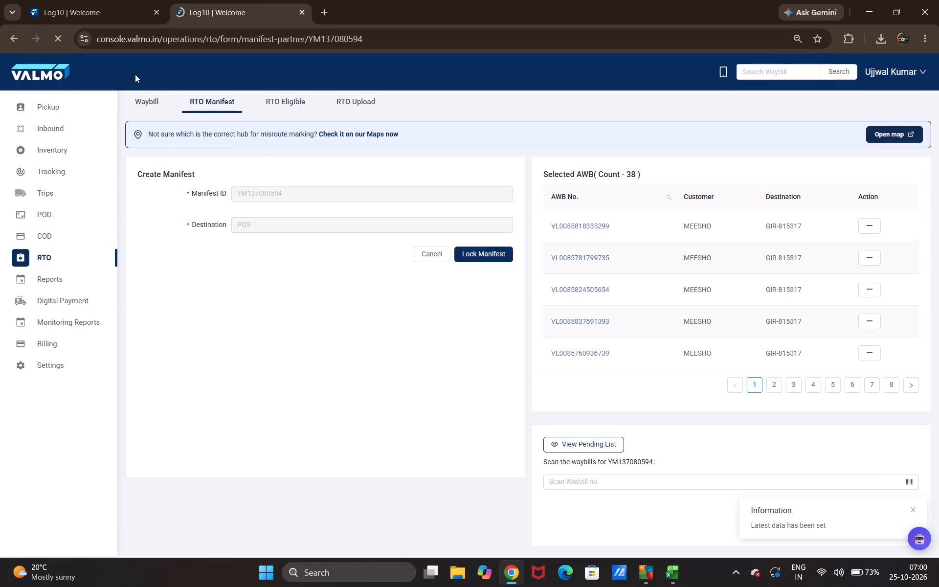
click(104, 9)
click(193, 5)
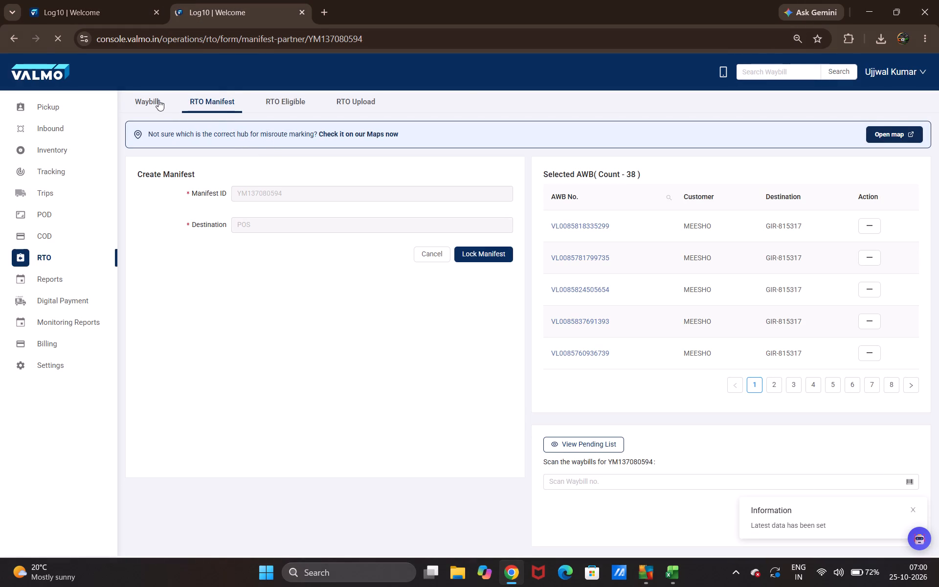
click(158, 100)
click(226, 96)
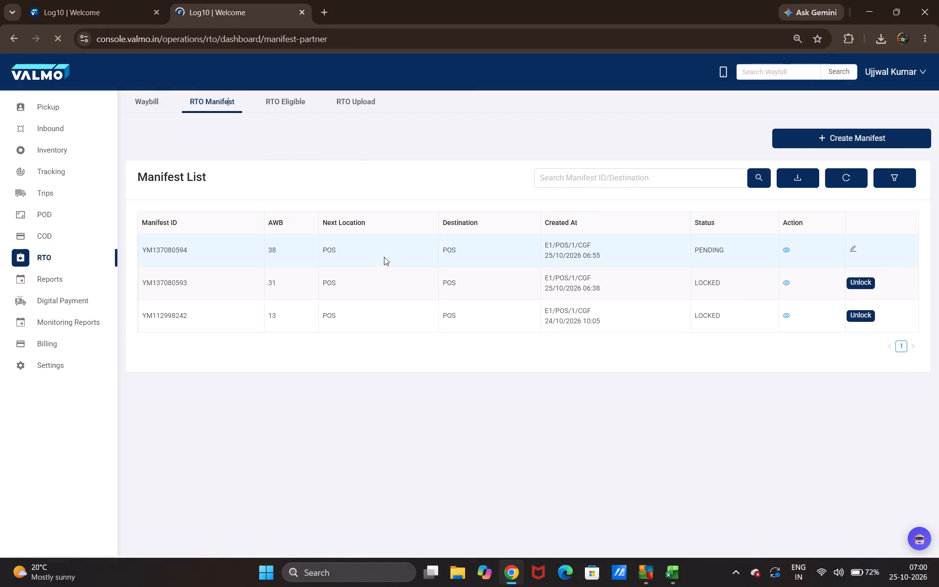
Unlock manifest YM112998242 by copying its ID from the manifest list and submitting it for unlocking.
double_click(166, 316)
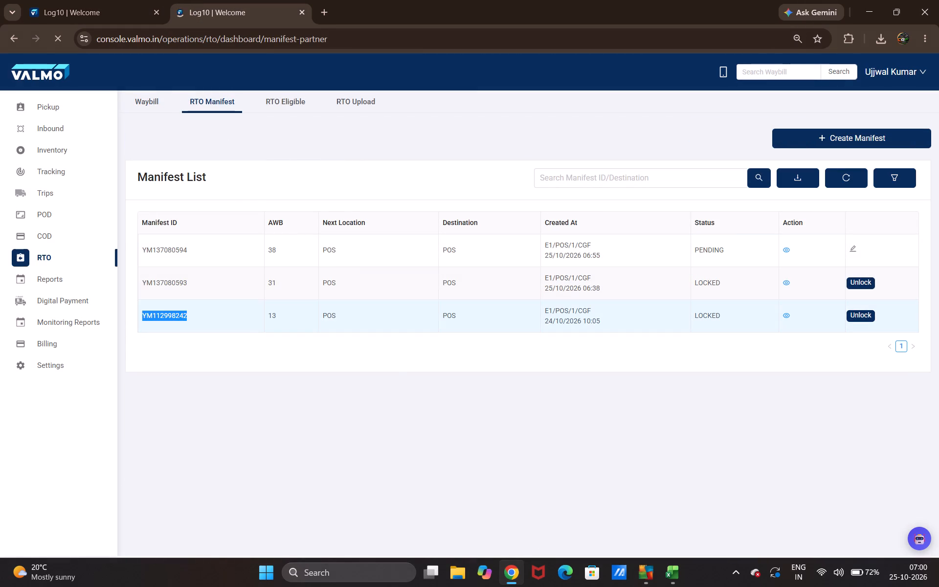
right_click(170, 316)
click(201, 325)
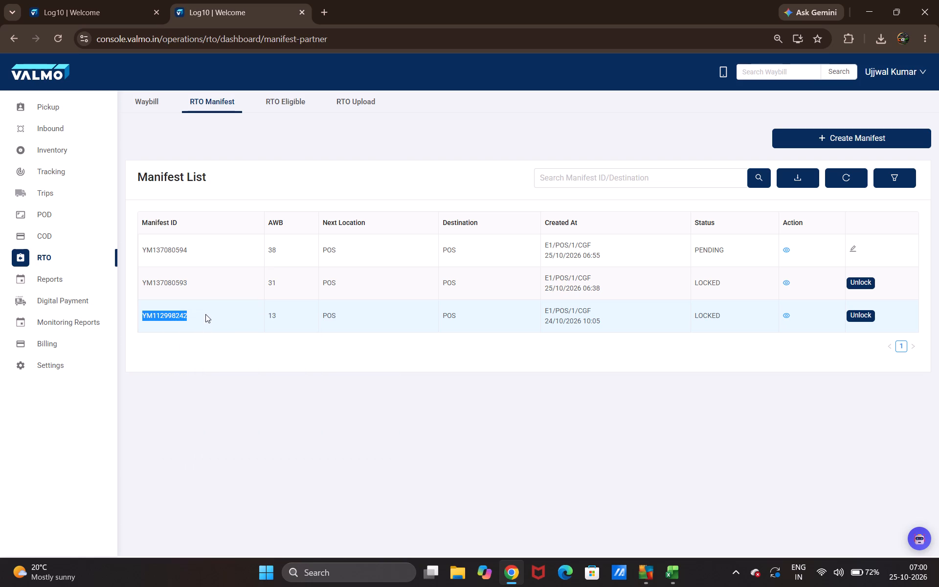
click(856, 316)
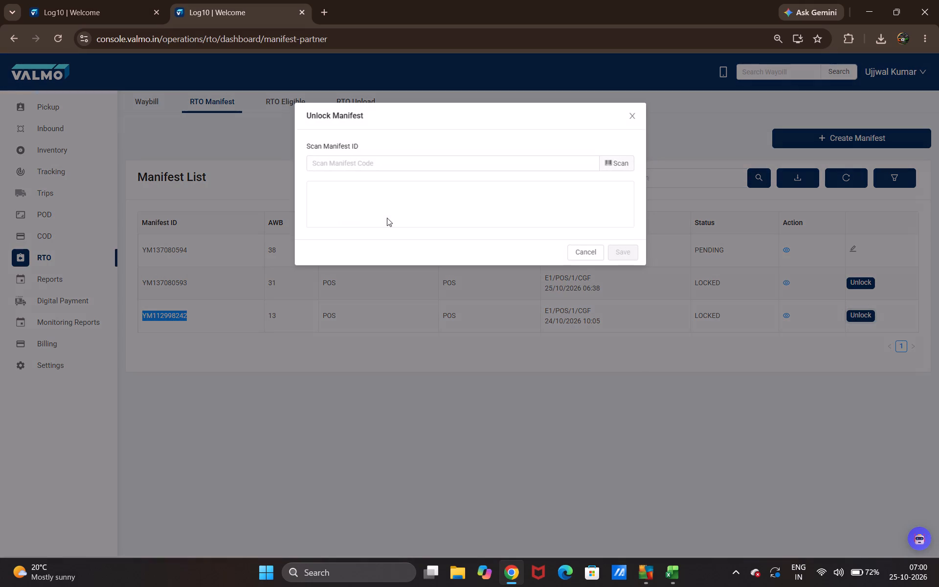
right_click(358, 164)
click(391, 317)
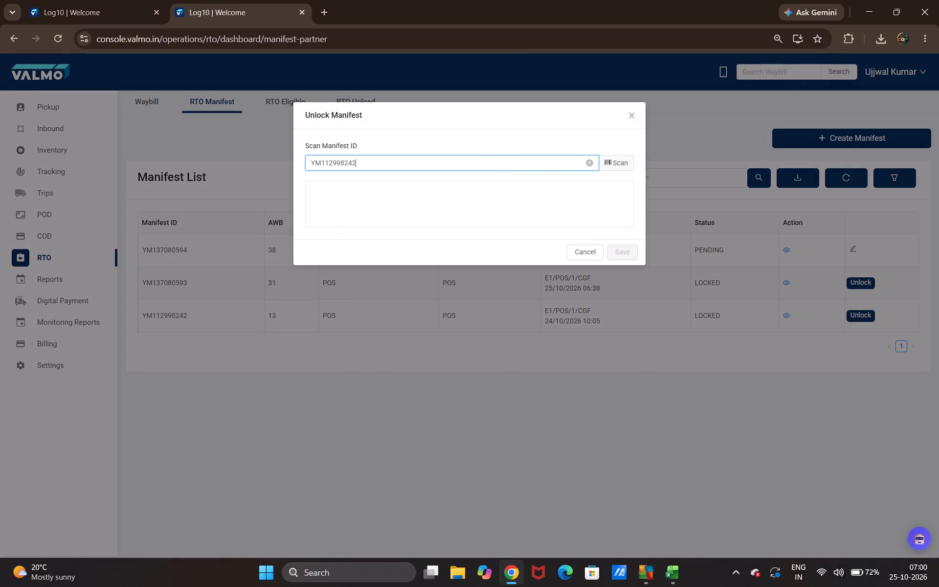
click(611, 163)
click(404, 208)
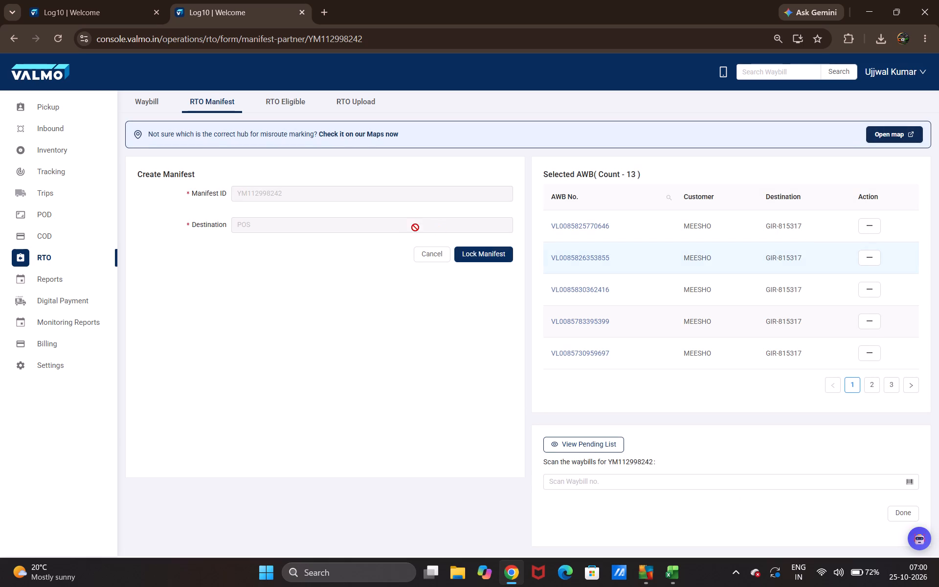
click(895, 389)
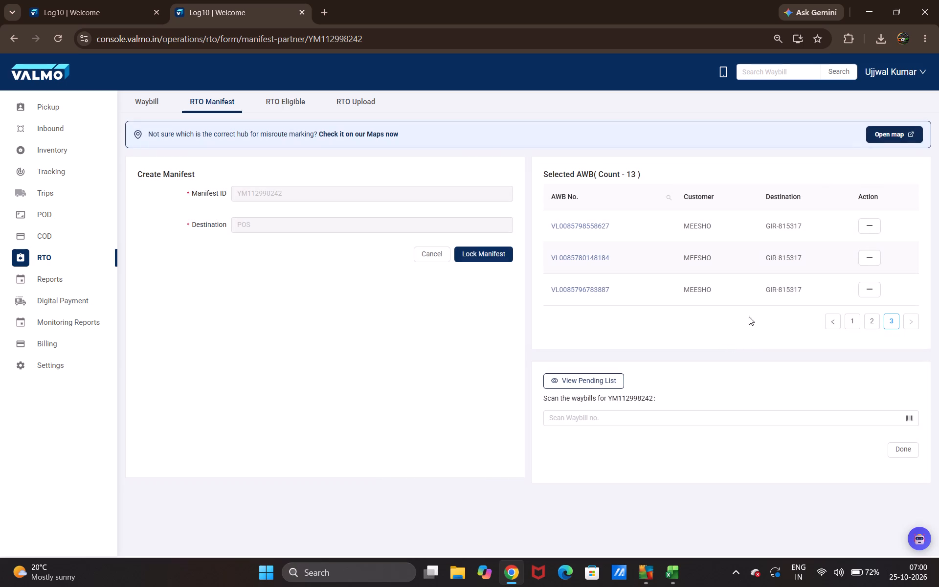
click(870, 256)
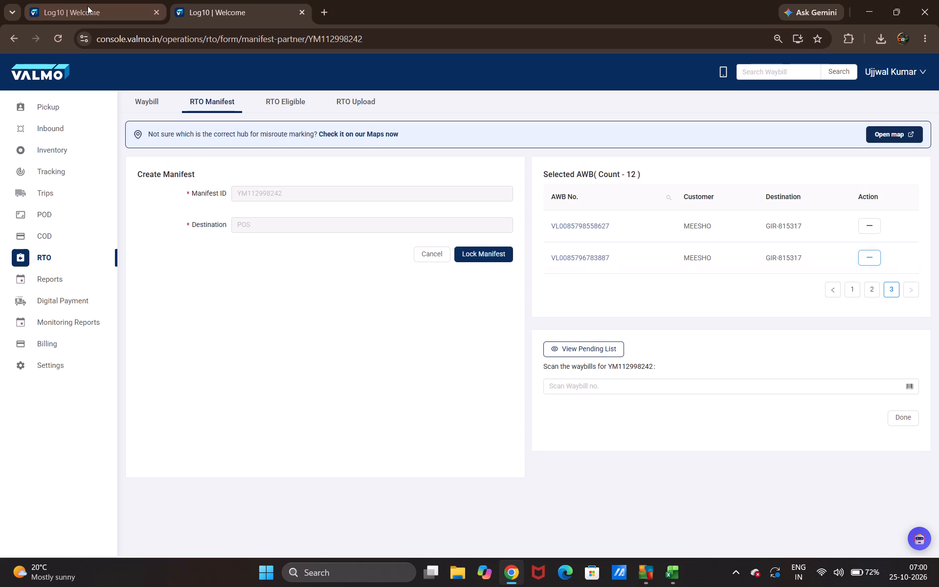
click(86, 6)
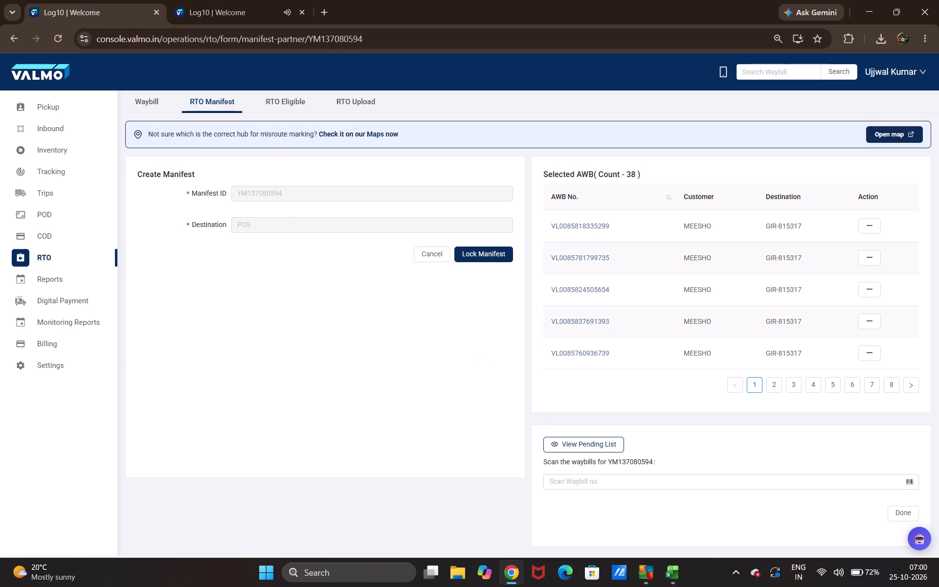
click(591, 479)
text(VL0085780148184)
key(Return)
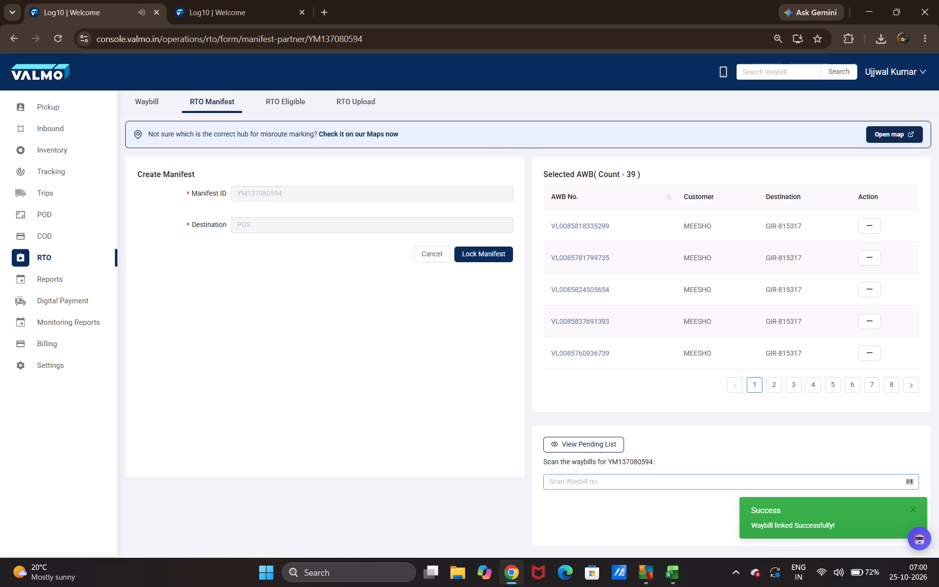
click(246, 13)
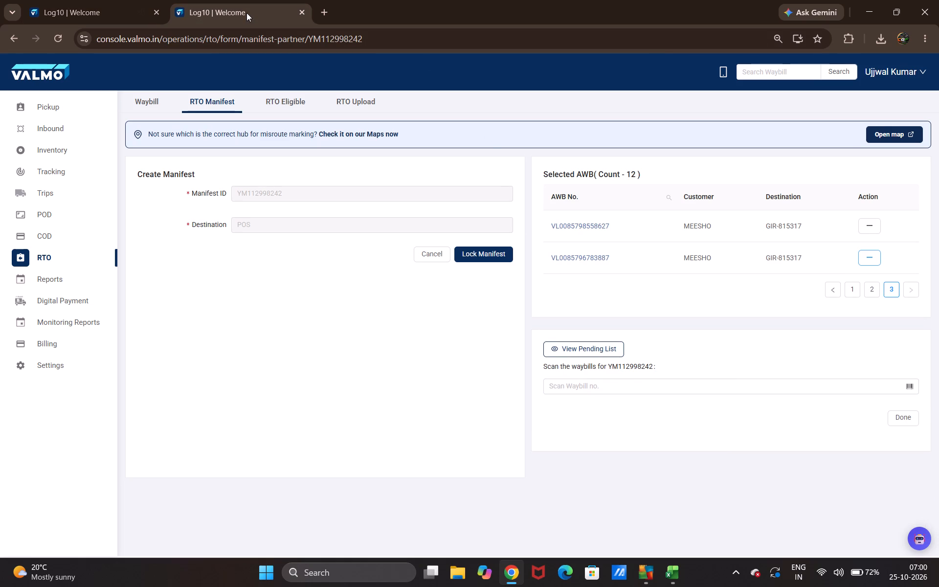
click(103, 5)
click(223, 5)
click(871, 256)
click(60, 2)
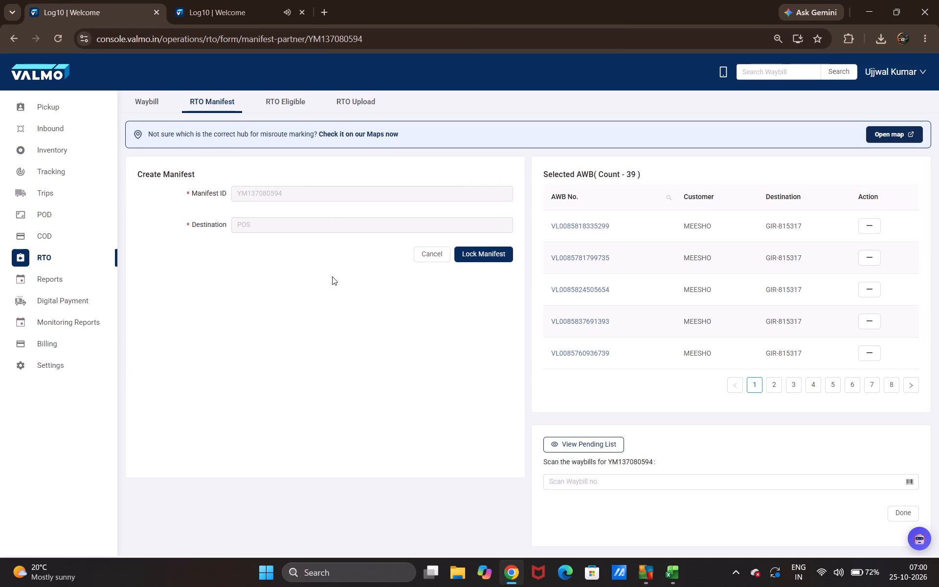
click(665, 483)
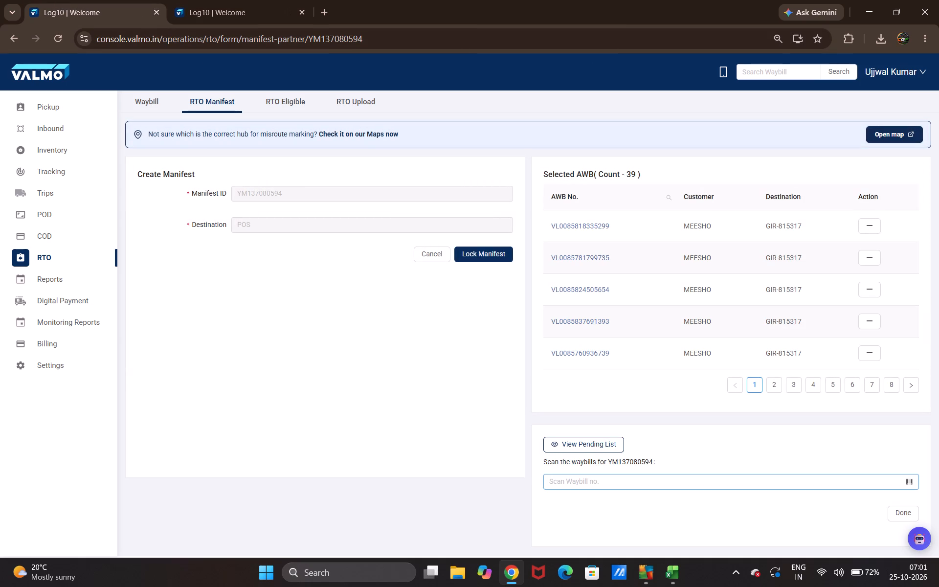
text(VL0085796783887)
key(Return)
click(479, 251)
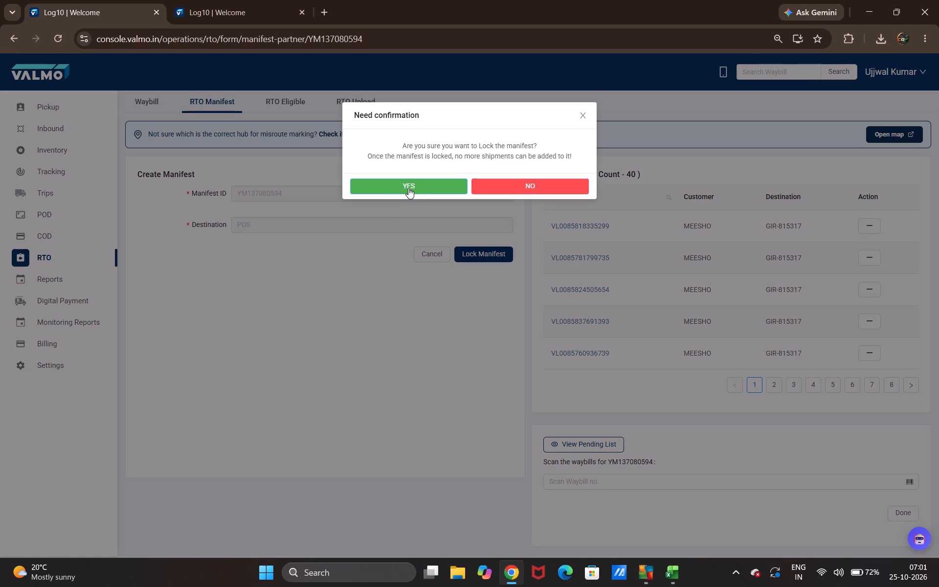
click(409, 188)
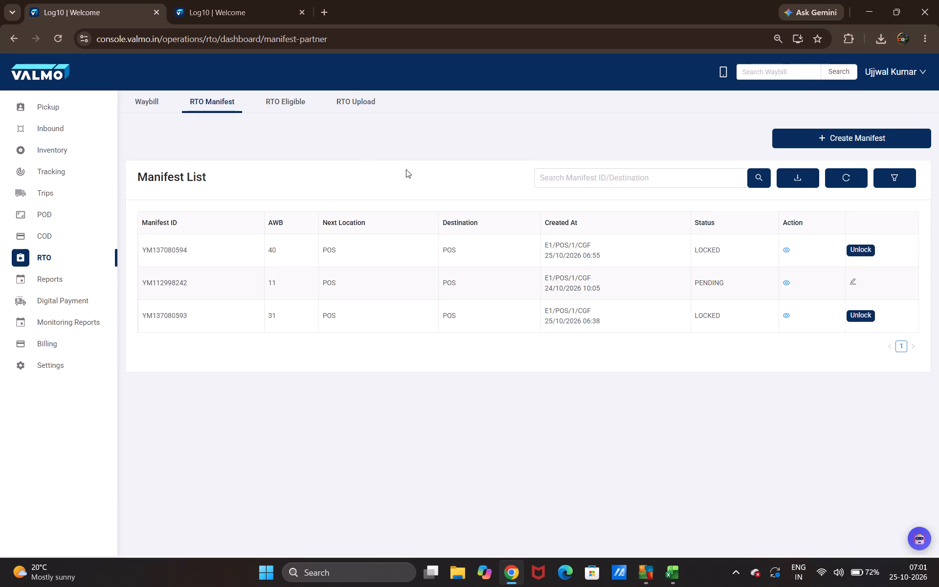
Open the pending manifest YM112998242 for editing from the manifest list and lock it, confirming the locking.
click(850, 279)
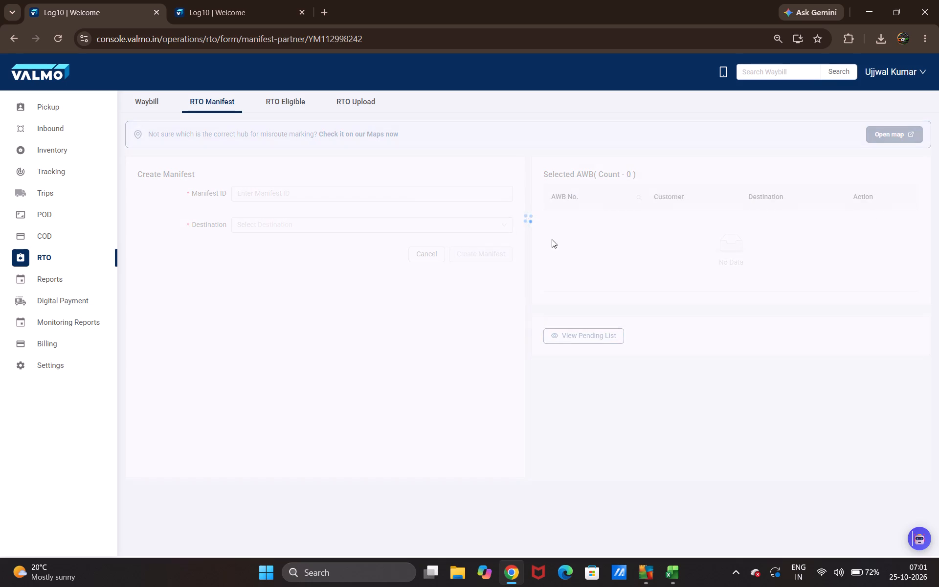
click(491, 256)
click(448, 184)
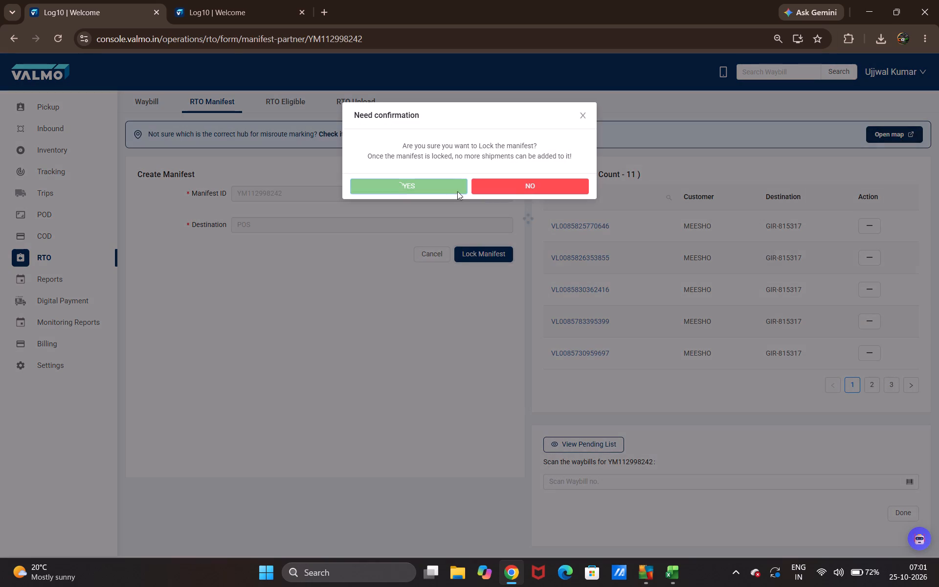
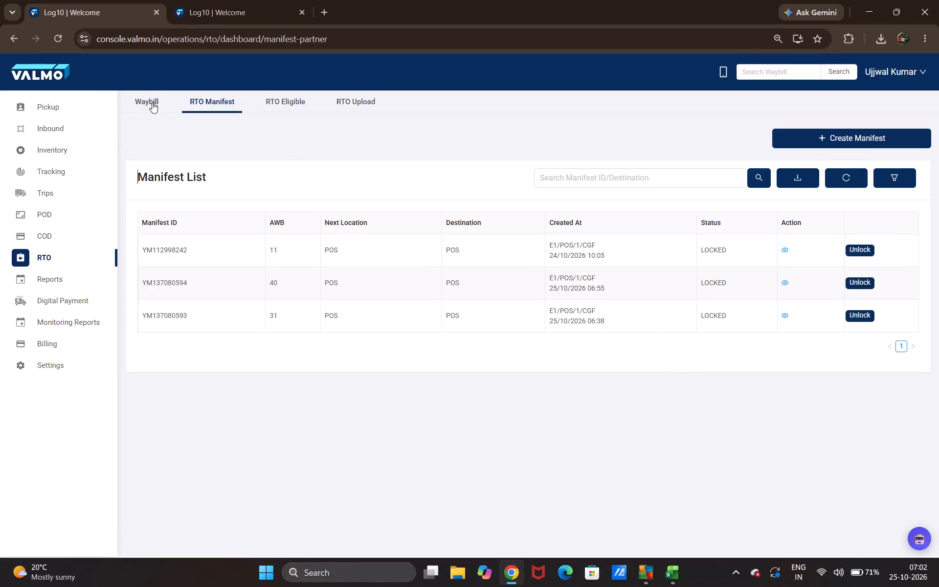
Load the pending RTO waybill count and list in the RTO section to check which waybills remain.
click(152, 102)
click(264, 210)
click(575, 361)
click(549, 363)
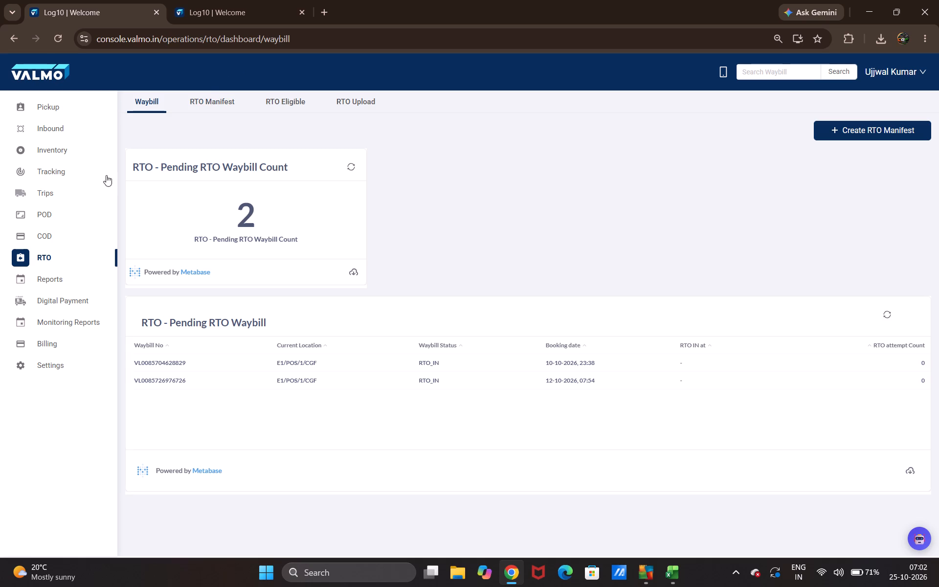
Go to the Inventory section and load its waybill count and waybill list.
click(45, 152)
click(386, 221)
click(392, 179)
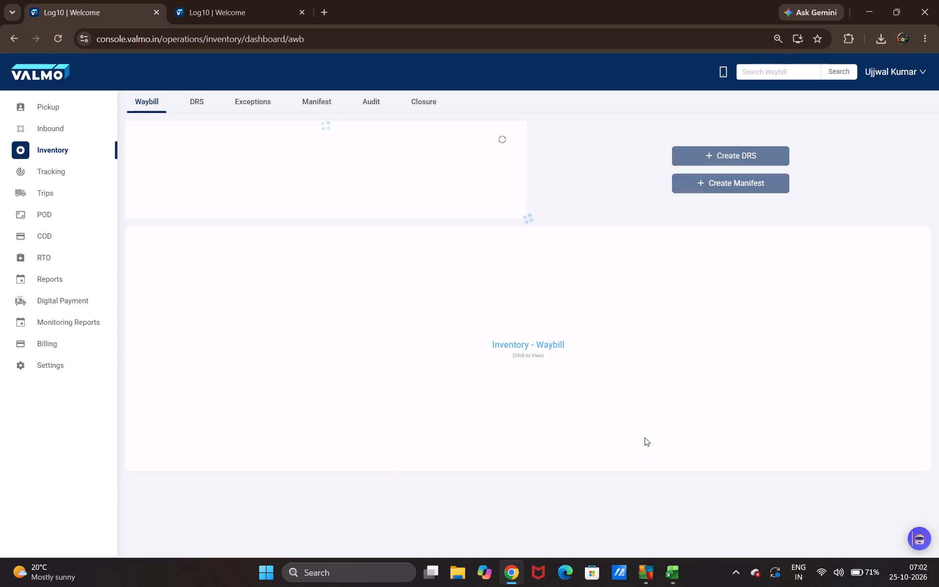
click(632, 425)
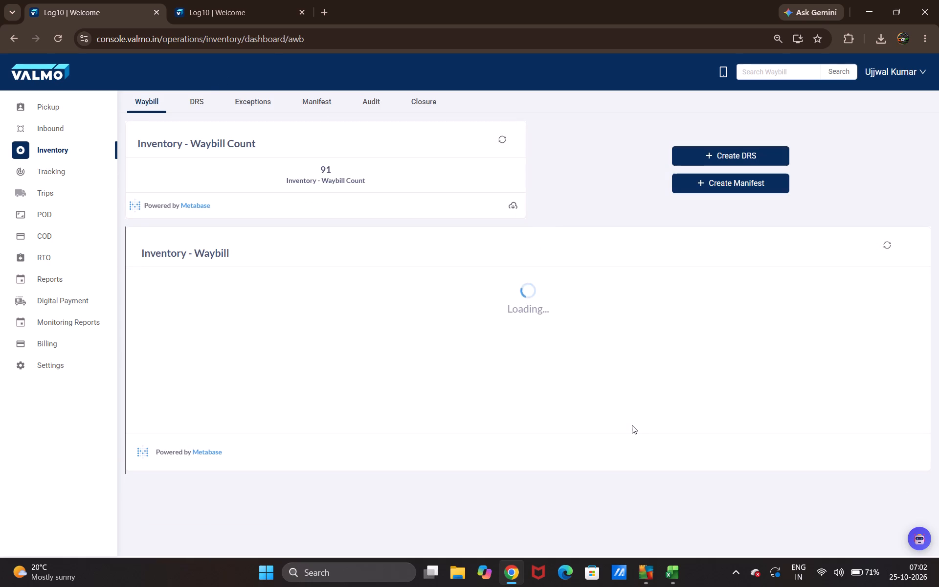